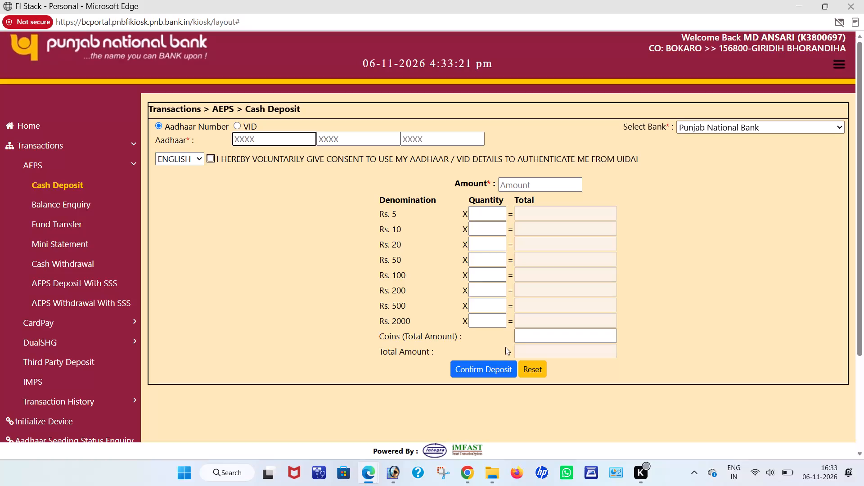
Open the AEPS Balance Enquiry page in the Punjab National Bank kiosk portal.
{"action": "left_click", "coordinate": [56, 206]}
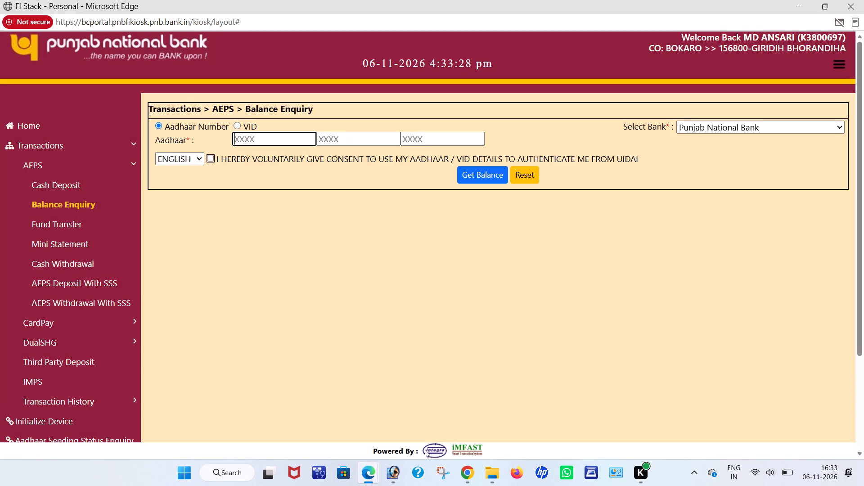
Switch to Google Chrome and open the Jharkhand ration card ERCMS registration form in a new tab.
{"action": "left_click", "coordinate": [471, 473]}
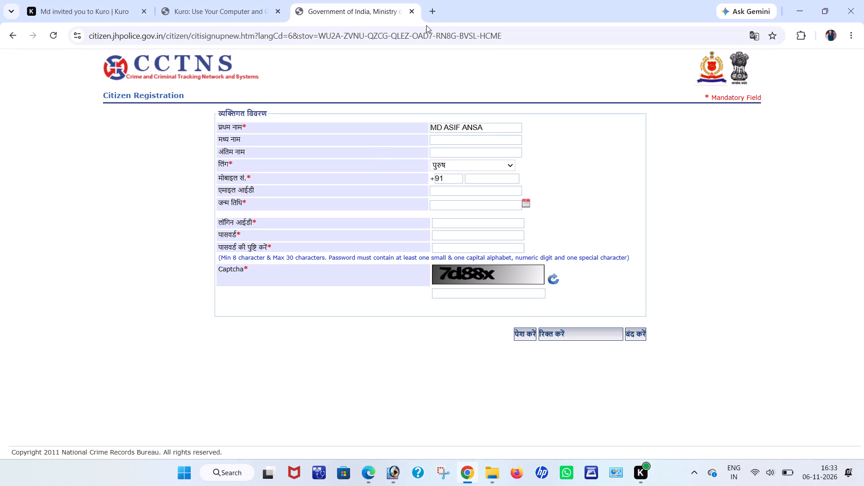
{"action": "left_click", "coordinate": [431, 9]}
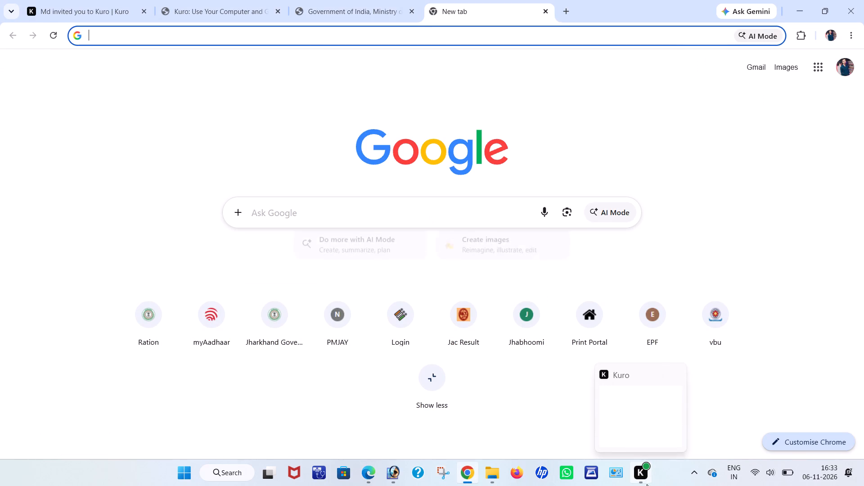
{"action": "left_click", "coordinate": [482, 408]}
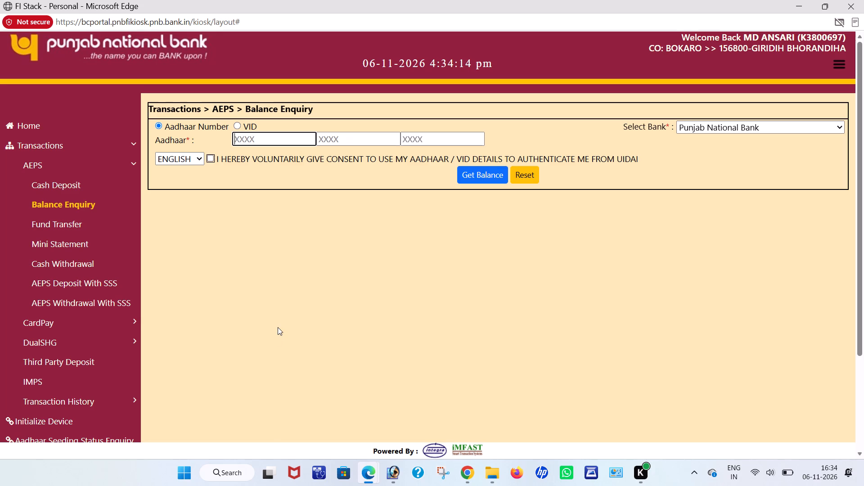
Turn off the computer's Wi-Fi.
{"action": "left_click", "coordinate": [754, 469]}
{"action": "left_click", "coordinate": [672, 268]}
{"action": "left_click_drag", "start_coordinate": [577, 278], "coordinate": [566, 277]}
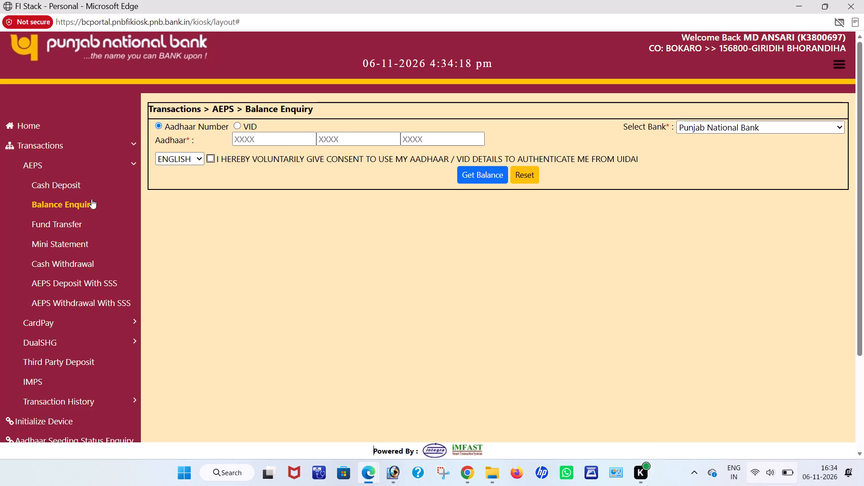
Open the AEPS Cash Deposit page and return to the Balance Enquiry page in the bank kiosk portal.
{"action": "left_click", "coordinate": [60, 182]}
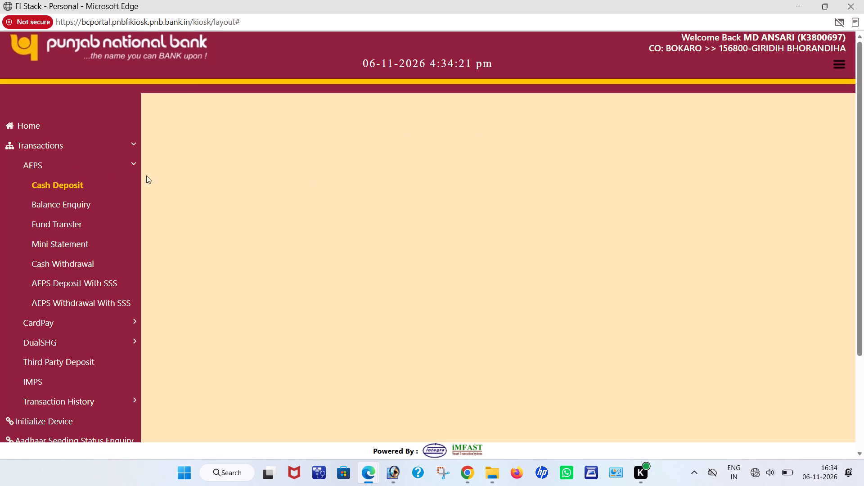
{"action": "left_click", "coordinate": [69, 210]}
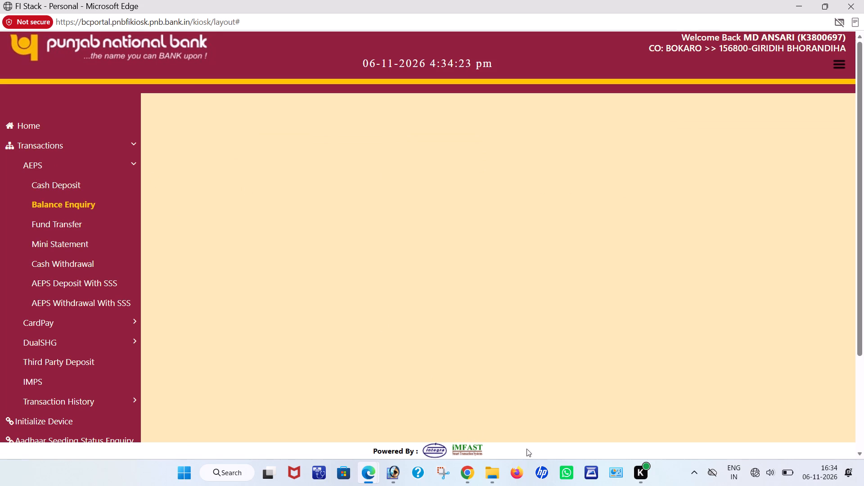
Switch to the Google Chrome window showing a new tab.
{"action": "left_click", "coordinate": [474, 408]}
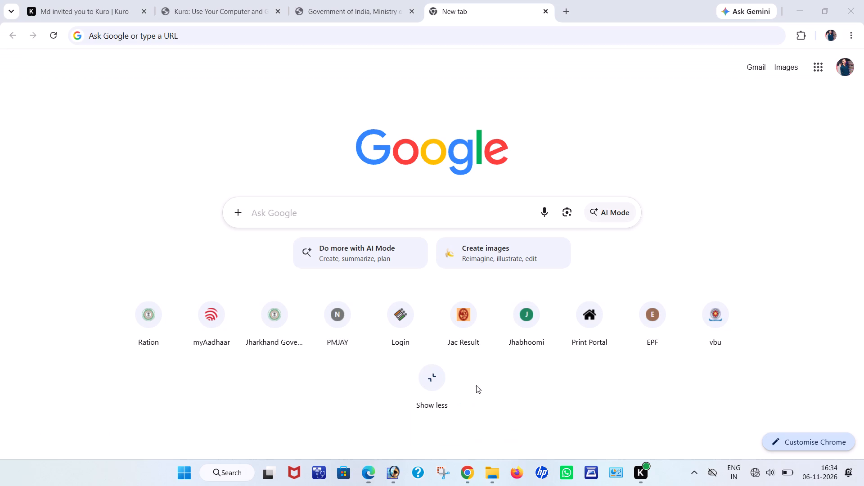
Turn Wi-Fi back on and connect to the Galaxy S24 network.
{"action": "left_click", "coordinate": [742, 473]}
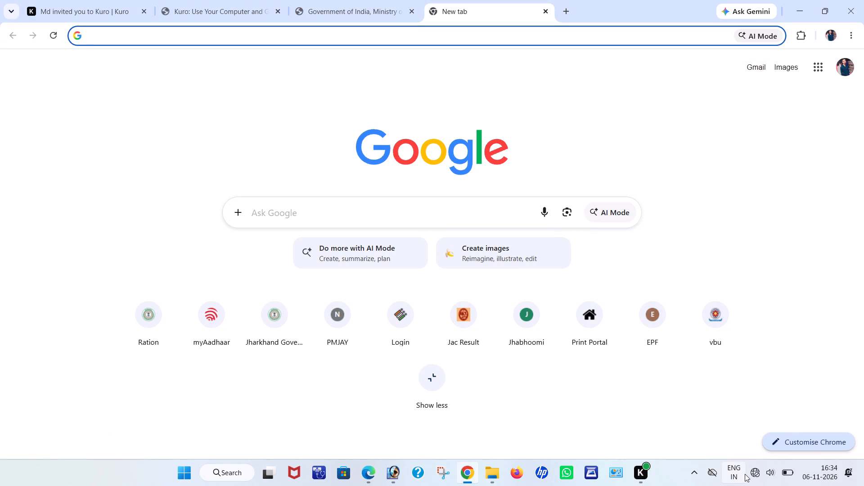
{"action": "left_click", "coordinate": [757, 474]}
{"action": "left_click", "coordinate": [714, 268]}
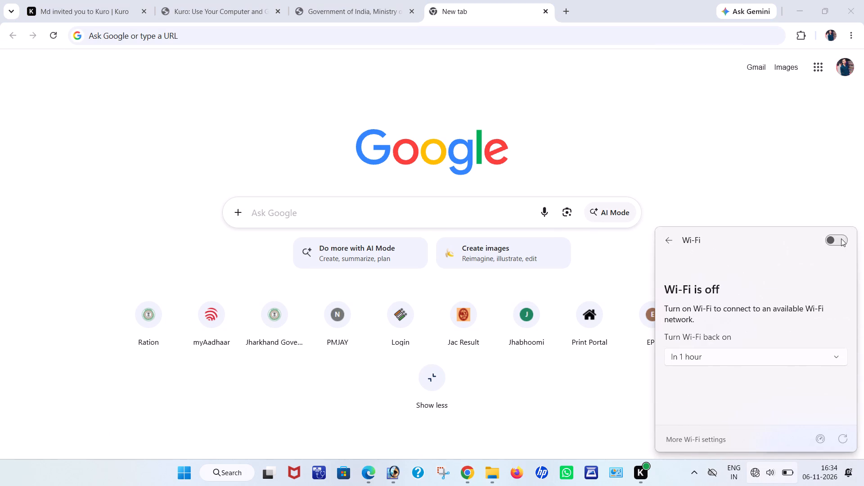
{"action": "left_click", "coordinate": [842, 238]}
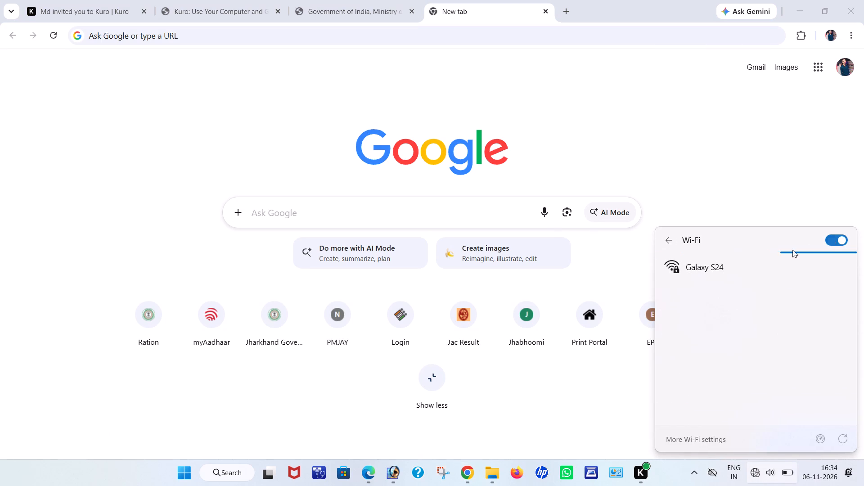
{"action": "left_click", "coordinate": [721, 278]}
{"action": "left_click", "coordinate": [792, 320]}
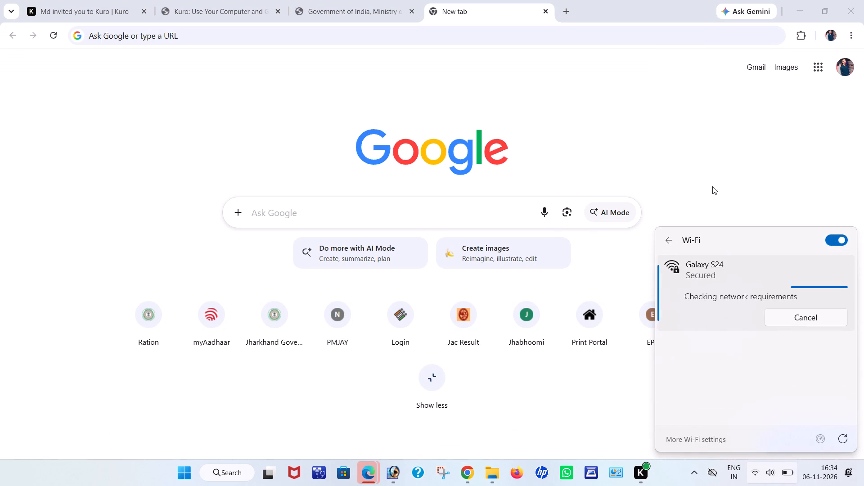
{"action": "left_click", "coordinate": [682, 166]}
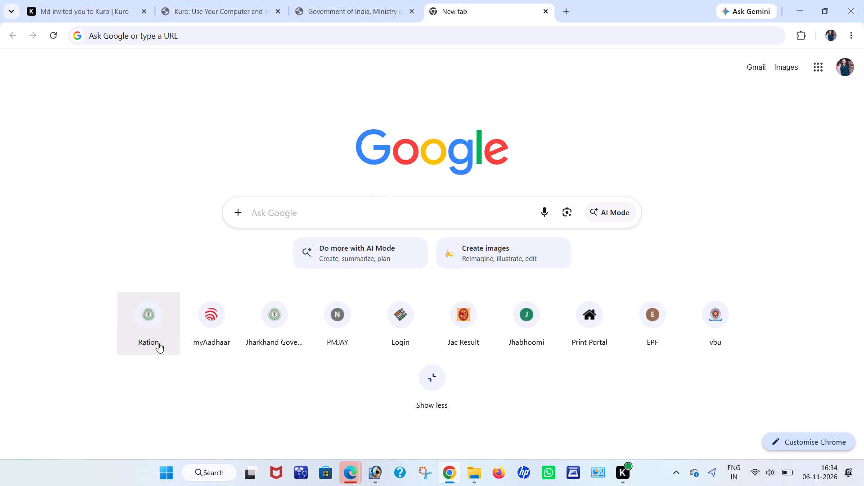
Open the Jharkhand Ration Card Management System site and its registration form for applying for a ration card.
{"action": "left_click", "coordinate": [124, 315]}
{"action": "left_click", "coordinate": [250, 334]}
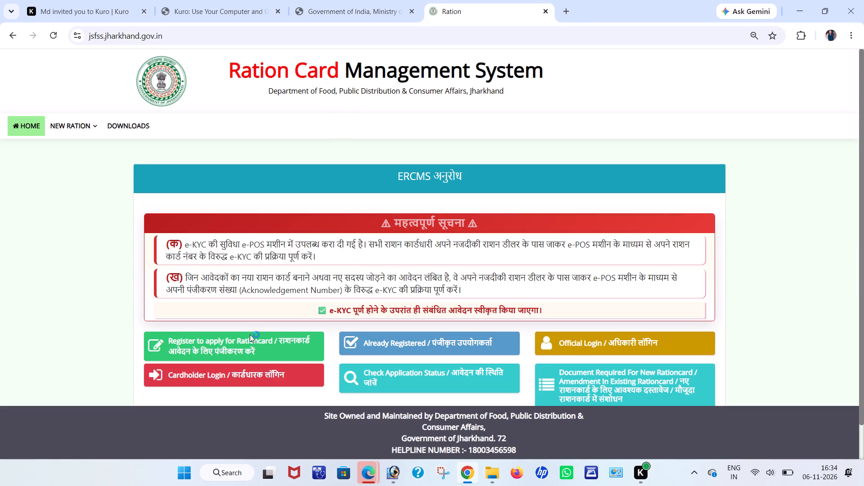
{"action": "left_click", "coordinate": [250, 337]}
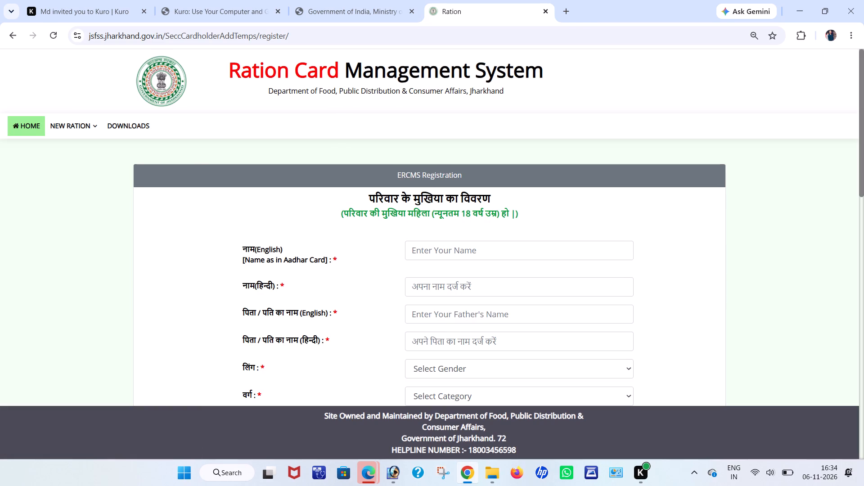
Examine the ERCMS registration form's fields, document upload requirements and declaration checkboxes.
{"action": "scroll", "coordinate": [555, 316], "scroll_direction": "down", "scroll_amount": 1}
{"action": "scroll", "coordinate": [556, 316], "scroll_direction": "up", "scroll_amount": 1}
{"action": "scroll", "coordinate": [556, 316], "scroll_direction": "down", "scroll_amount": 2}
{"action": "scroll", "coordinate": [557, 316], "scroll_direction": "up", "scroll_amount": 4}
{"action": "scroll", "coordinate": [557, 316], "scroll_direction": "down", "scroll_amount": 5}
{"action": "scroll", "coordinate": [557, 316], "scroll_direction": "up", "scroll_amount": 4}
{"action": "scroll", "coordinate": [557, 316], "scroll_direction": "down", "scroll_amount": 1}
{"action": "scroll", "coordinate": [501, 328], "scroll_direction": "up", "scroll_amount": 5}
{"action": "scroll", "coordinate": [501, 328], "scroll_direction": "down", "scroll_amount": 7}
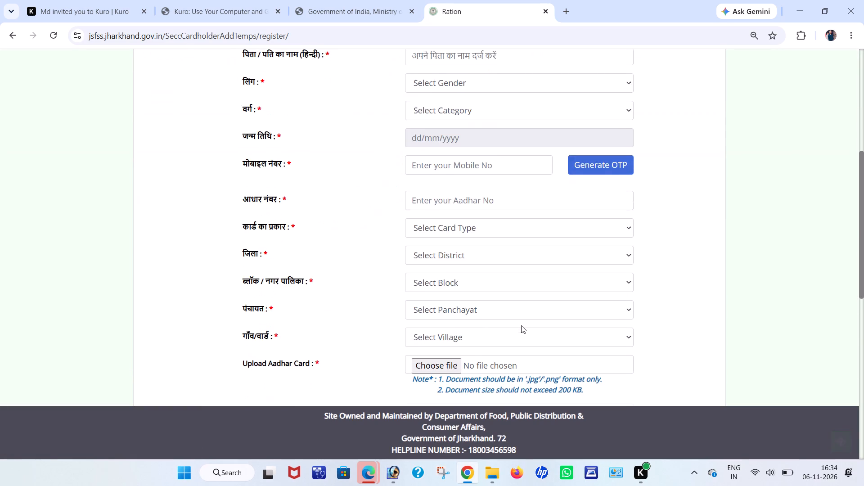
{"action": "scroll", "coordinate": [521, 325], "scroll_direction": "down", "scroll_amount": 2}
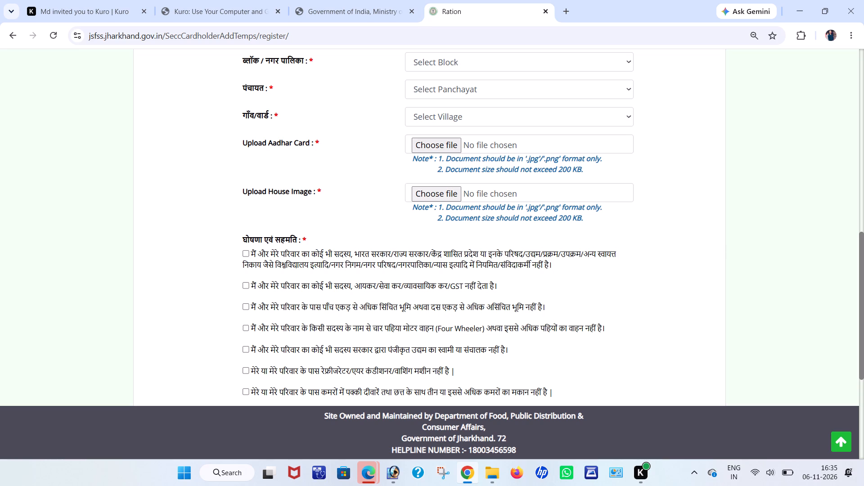
Look through the ERCMS registration form, from the family head's details to the document uploads and declarations.
{"action": "scroll", "coordinate": [380, 184], "scroll_direction": "up", "scroll_amount": 2}
{"action": "scroll", "coordinate": [381, 184], "scroll_direction": "down", "scroll_amount": 1}
{"action": "scroll", "coordinate": [382, 184], "scroll_direction": "up", "scroll_amount": 1}
{"action": "scroll", "coordinate": [382, 184], "scroll_direction": "down", "scroll_amount": 1}
{"action": "scroll", "coordinate": [382, 184], "scroll_direction": "up", "scroll_amount": 3}
{"action": "scroll", "coordinate": [390, 187], "scroll_direction": "down", "scroll_amount": 2}
{"action": "scroll", "coordinate": [391, 188], "scroll_direction": "up", "scroll_amount": 5}
{"action": "scroll", "coordinate": [414, 190], "scroll_direction": "down", "scroll_amount": 1}
{"action": "scroll", "coordinate": [415, 190], "scroll_direction": "up", "scroll_amount": 1}
{"action": "scroll", "coordinate": [415, 190], "scroll_direction": "down", "scroll_amount": 1}
{"action": "scroll", "coordinate": [420, 190], "scroll_direction": "up", "scroll_amount": 1}
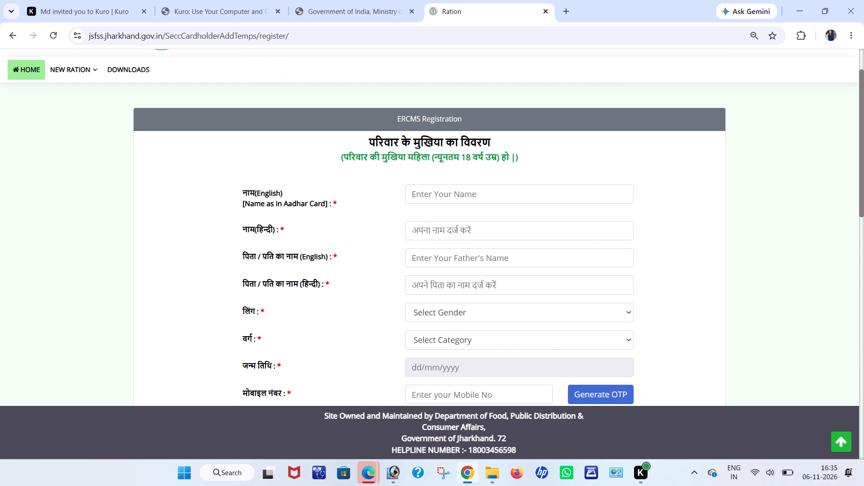
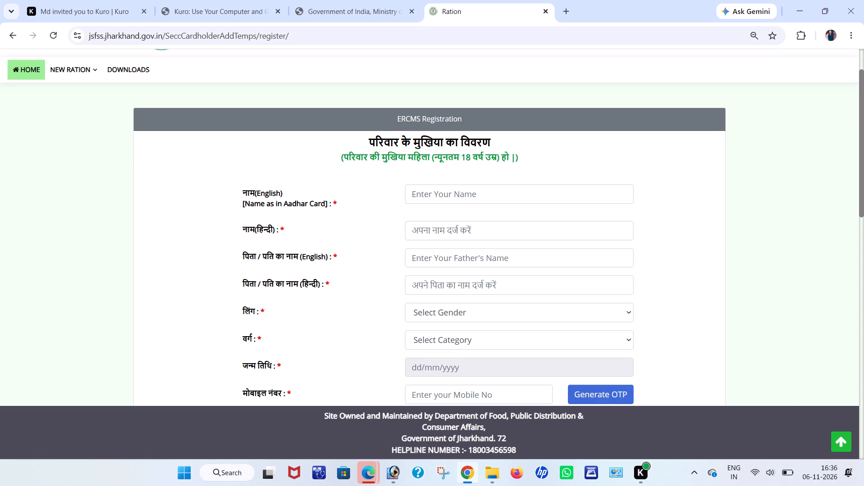
Enter the family head's full name in English, as on the Aadhaar card, and move on to the father's or husband's English name.
{"action": "left_click", "coordinate": [459, 192]}
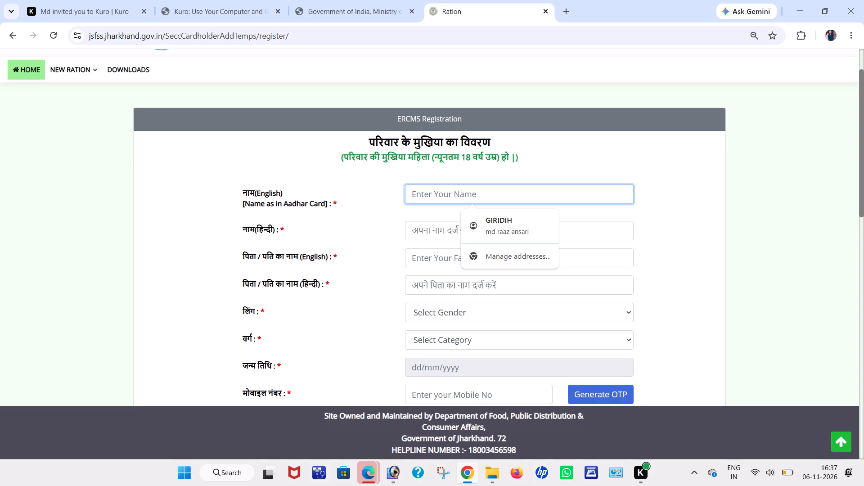
{"action": "left_click", "coordinate": [427, 198]}
{"action": "left_click", "coordinate": [456, 198]}
{"action": "left_click", "coordinate": [454, 190]}
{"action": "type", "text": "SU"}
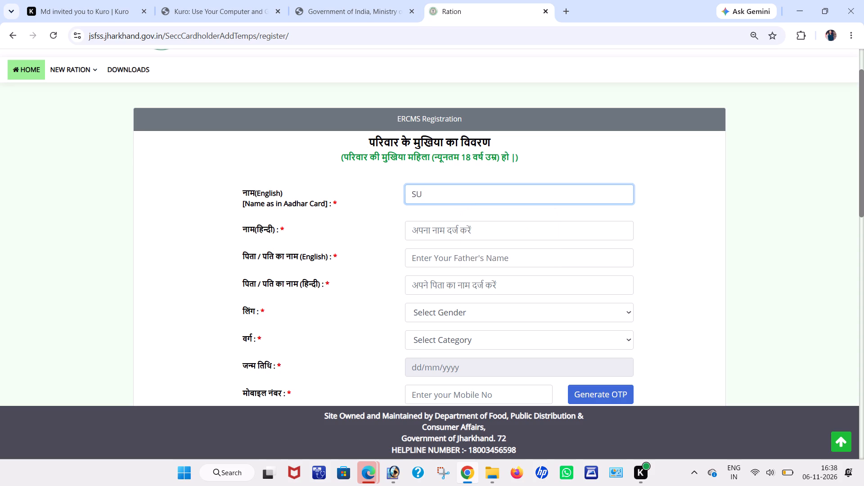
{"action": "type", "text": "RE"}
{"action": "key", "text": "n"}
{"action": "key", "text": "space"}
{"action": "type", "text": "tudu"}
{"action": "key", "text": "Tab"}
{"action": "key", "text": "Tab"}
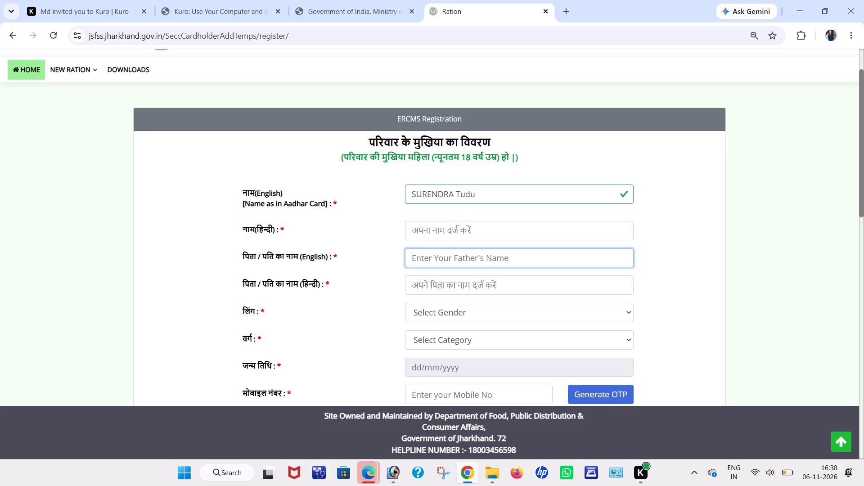
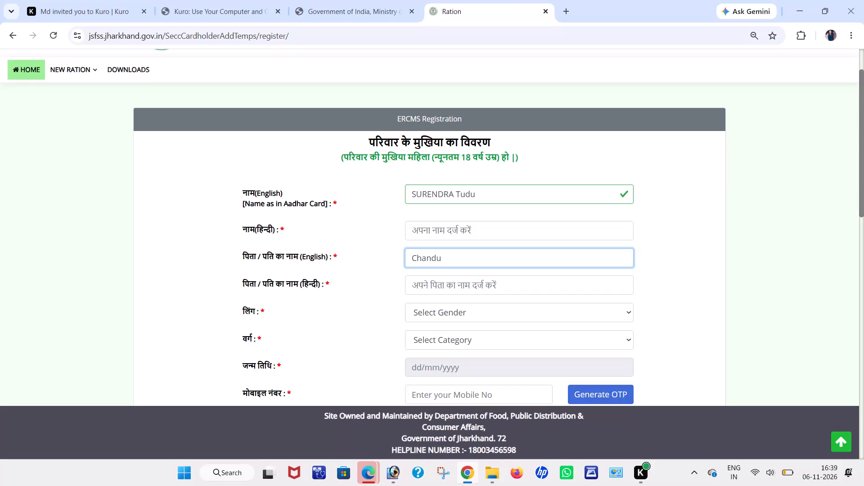
Replace the partial father's or husband's English name with the full name in capital letters.
{"action": "key", "text": "BackSpace"}
{"action": "key", "text": "BackSpace"}
{"action": "key", "text": "BackSpace"}
{"action": "key", "text": "BackSpace"}
{"action": "key", "text": "BackSpace"}
{"action": "key", "text": "BackSpace"}
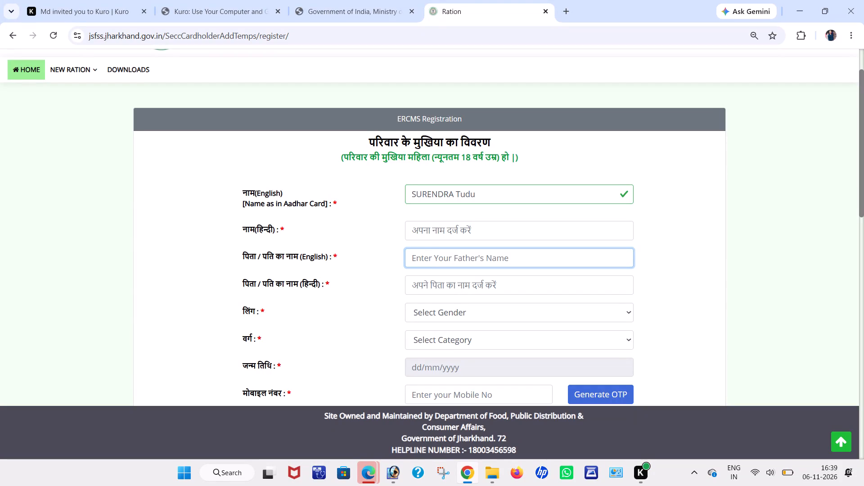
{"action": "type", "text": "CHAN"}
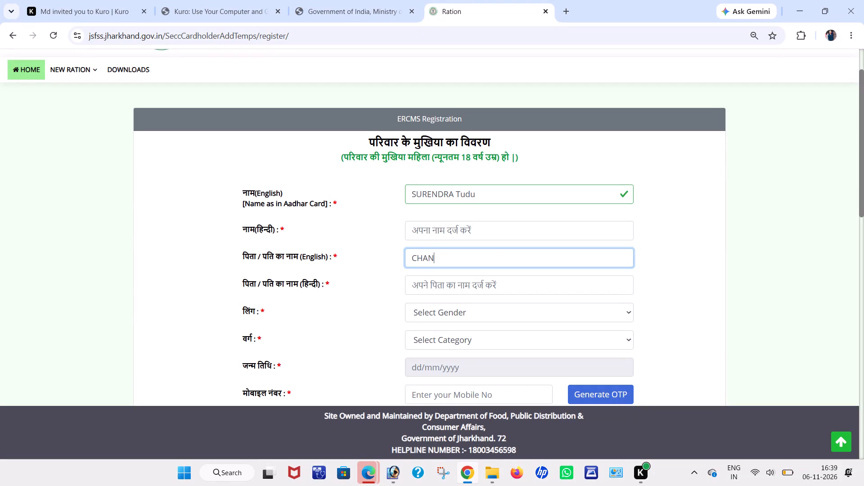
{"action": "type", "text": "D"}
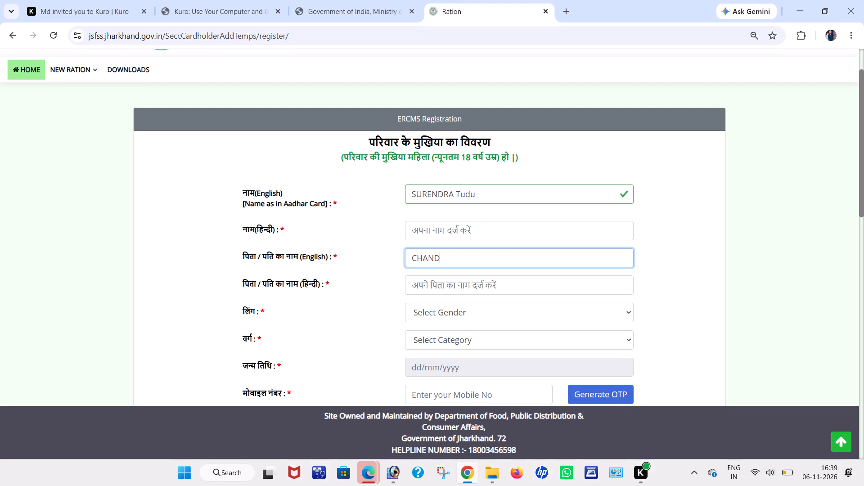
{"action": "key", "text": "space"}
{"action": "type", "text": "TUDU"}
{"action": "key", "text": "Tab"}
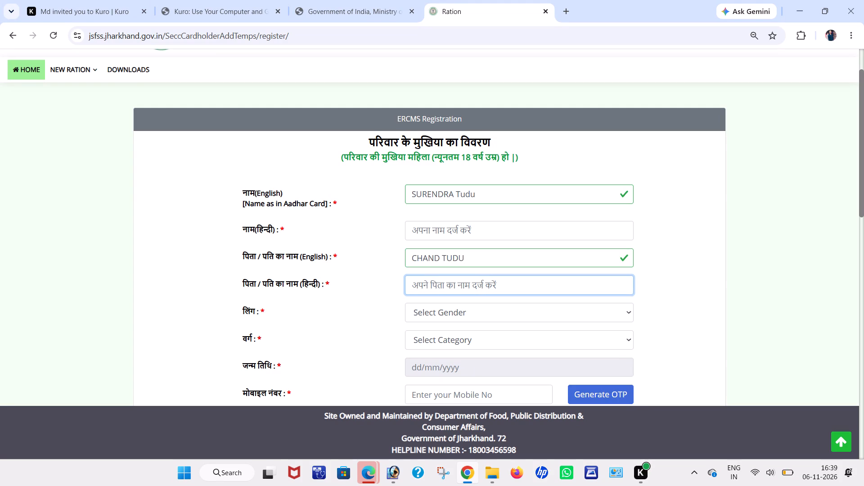
Set the family head's gender to Male.
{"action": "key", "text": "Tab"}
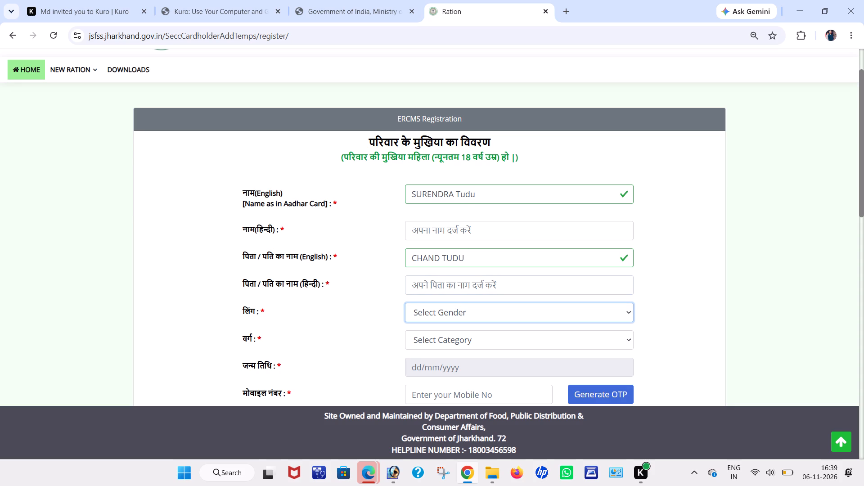
{"action": "left_click", "coordinate": [446, 291]}
{"action": "left_click", "coordinate": [439, 309]}
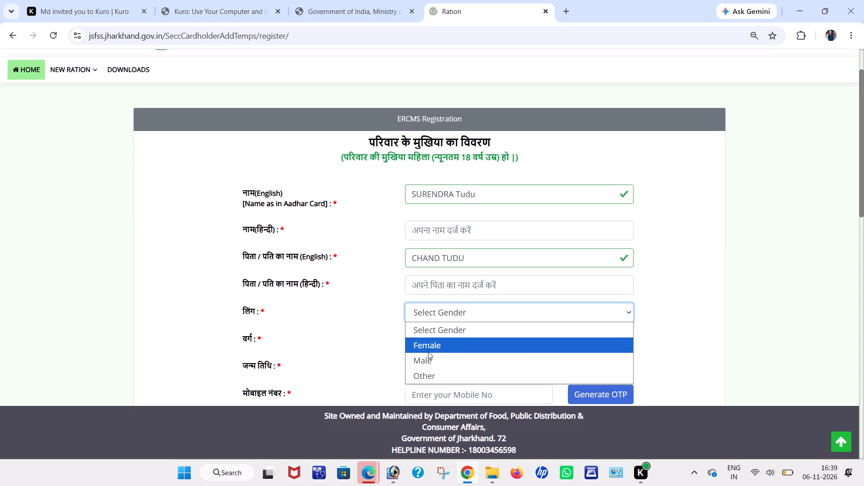
{"action": "left_click", "coordinate": [424, 359]}
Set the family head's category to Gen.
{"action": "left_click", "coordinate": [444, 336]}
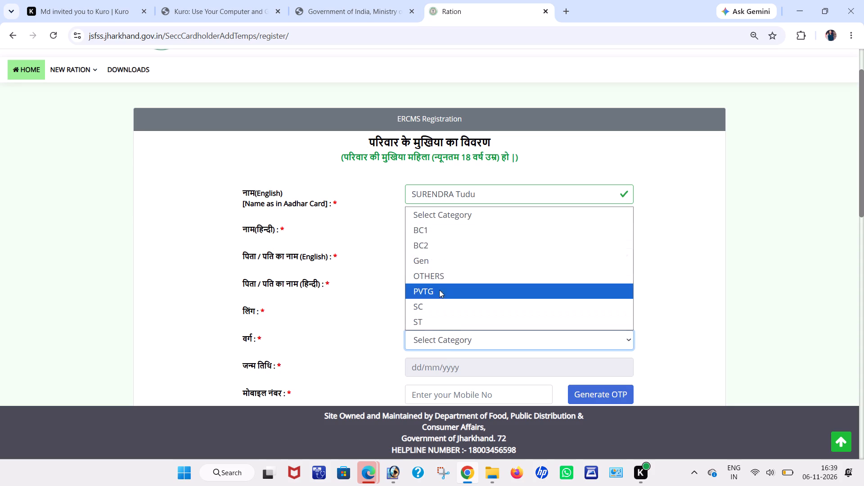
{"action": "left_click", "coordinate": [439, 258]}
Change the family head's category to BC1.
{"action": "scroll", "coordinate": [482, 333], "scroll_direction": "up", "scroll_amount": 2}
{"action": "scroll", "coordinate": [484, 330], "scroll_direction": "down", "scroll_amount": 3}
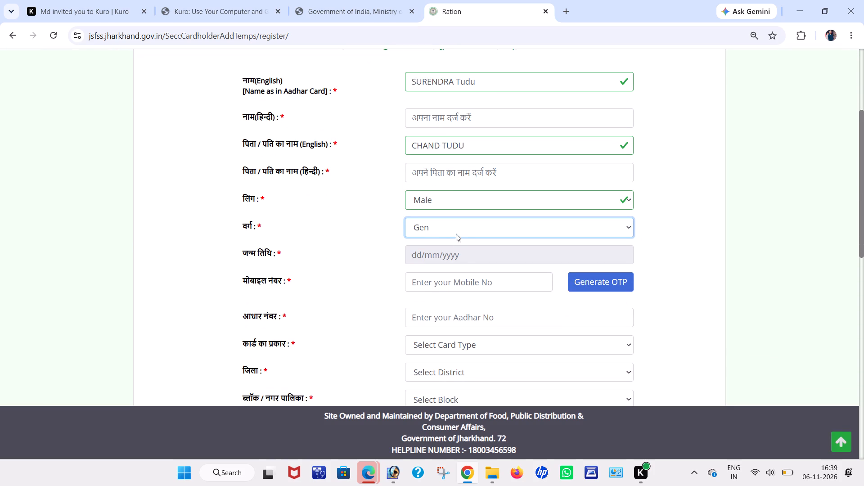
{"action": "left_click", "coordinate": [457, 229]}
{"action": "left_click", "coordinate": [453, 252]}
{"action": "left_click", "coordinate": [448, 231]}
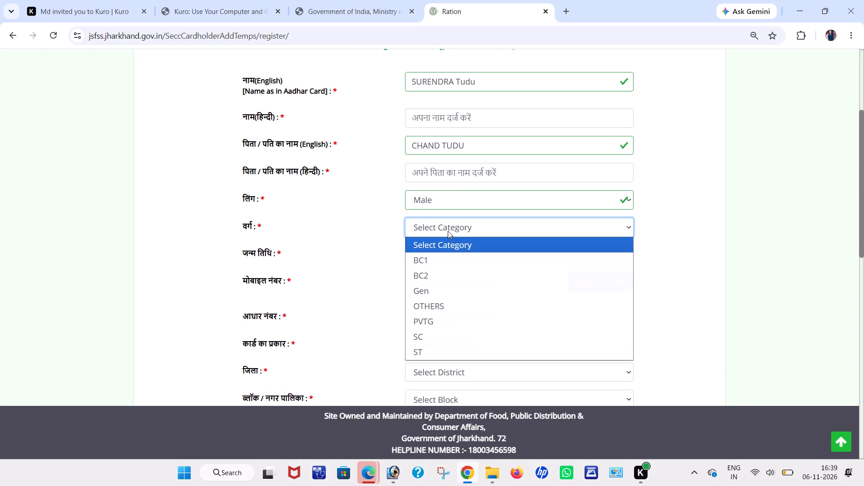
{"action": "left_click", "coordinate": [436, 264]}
Review the rest of the registration form, including the address fields, document uploads and declaration statements.
{"action": "scroll", "coordinate": [424, 288], "scroll_direction": "up", "scroll_amount": 1}
{"action": "scroll", "coordinate": [426, 288], "scroll_direction": "down", "scroll_amount": 3}
{"action": "scroll", "coordinate": [460, 275], "scroll_direction": "down", "scroll_amount": 2}
{"action": "scroll", "coordinate": [461, 274], "scroll_direction": "up", "scroll_amount": 3}
{"action": "scroll", "coordinate": [461, 274], "scroll_direction": "down", "scroll_amount": 1}
{"action": "scroll", "coordinate": [461, 274], "scroll_direction": "up", "scroll_amount": 3}
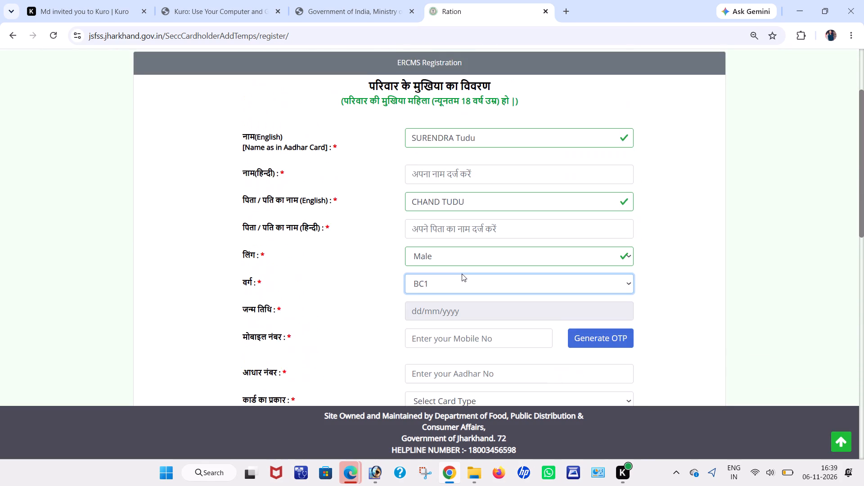
{"action": "scroll", "coordinate": [472, 270], "scroll_direction": "up", "scroll_amount": 1}
{"action": "scroll", "coordinate": [472, 270], "scroll_direction": "down", "scroll_amount": 1}
{"action": "scroll", "coordinate": [472, 270], "scroll_direction": "up", "scroll_amount": 1}
{"action": "scroll", "coordinate": [472, 270], "scroll_direction": "down", "scroll_amount": 6}
{"action": "scroll", "coordinate": [491, 268], "scroll_direction": "up", "scroll_amount": 2}
{"action": "scroll", "coordinate": [492, 267], "scroll_direction": "down", "scroll_amount": 1}
{"action": "scroll", "coordinate": [492, 267], "scroll_direction": "up", "scroll_amount": 1}
{"action": "scroll", "coordinate": [492, 267], "scroll_direction": "down", "scroll_amount": 2}
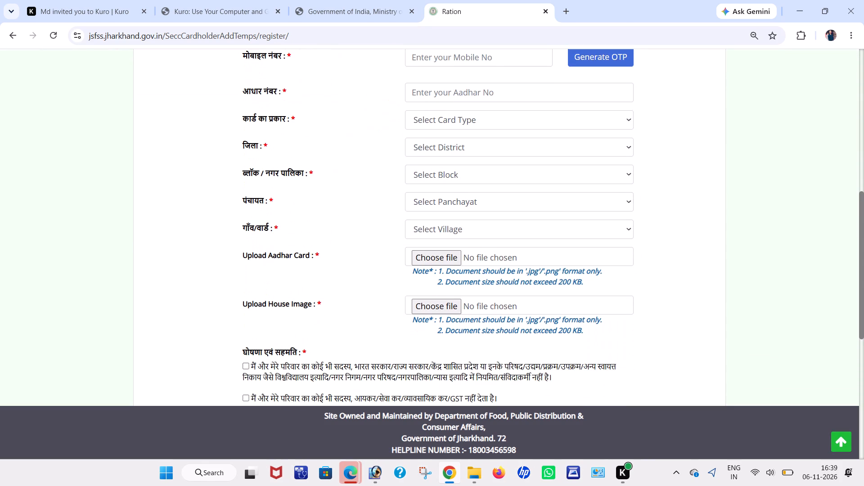
{"action": "scroll", "coordinate": [513, 270], "scroll_direction": "down", "scroll_amount": 1}
{"action": "scroll", "coordinate": [513, 270], "scroll_direction": "up", "scroll_amount": 4}
{"action": "scroll", "coordinate": [513, 270], "scroll_direction": "down", "scroll_amount": 4}
{"action": "scroll", "coordinate": [515, 269], "scroll_direction": "up", "scroll_amount": 2}
{"action": "scroll", "coordinate": [520, 268], "scroll_direction": "down", "scroll_amount": 3}
{"action": "scroll", "coordinate": [526, 265], "scroll_direction": "up", "scroll_amount": 3}
{"action": "scroll", "coordinate": [527, 265], "scroll_direction": "down", "scroll_amount": 4}
{"action": "scroll", "coordinate": [544, 262], "scroll_direction": "up", "scroll_amount": 1}
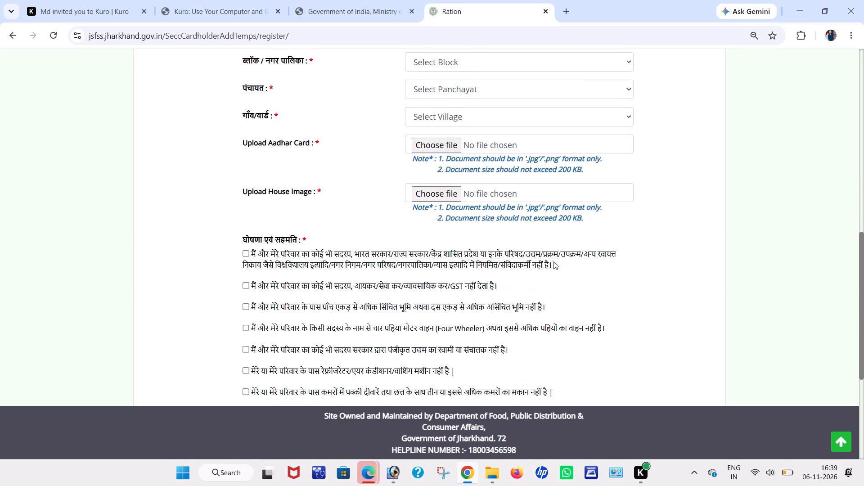
{"action": "scroll", "coordinate": [526, 259], "scroll_direction": "up", "scroll_amount": 5}
{"action": "scroll", "coordinate": [507, 259], "scroll_direction": "down", "scroll_amount": 1}
{"action": "scroll", "coordinate": [505, 259], "scroll_direction": "up", "scroll_amount": 2}
{"action": "scroll", "coordinate": [499, 259], "scroll_direction": "down", "scroll_amount": 2}
{"action": "scroll", "coordinate": [497, 259], "scroll_direction": "up", "scroll_amount": 4}
{"action": "scroll", "coordinate": [496, 258], "scroll_direction": "down", "scroll_amount": 1}
{"action": "scroll", "coordinate": [496, 258], "scroll_direction": "up", "scroll_amount": 3}
{"action": "scroll", "coordinate": [461, 314], "scroll_direction": "down", "scroll_amount": 1}
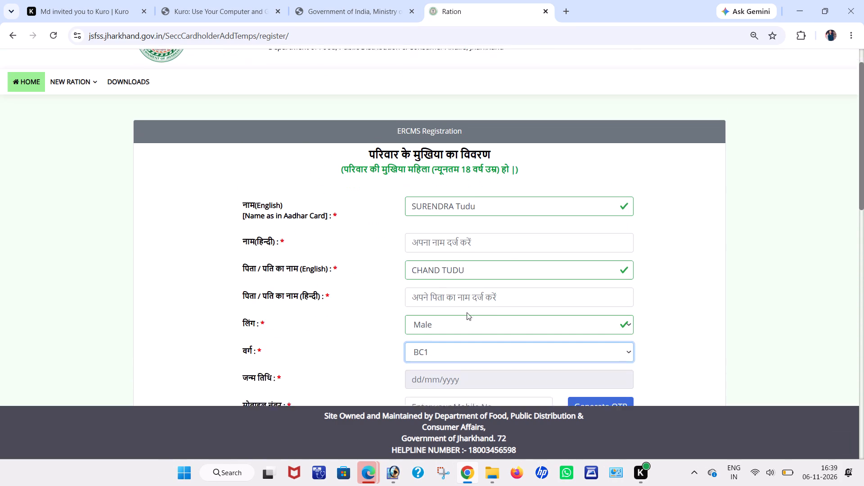
Set the family head's category to Gen in place of BC1.
{"action": "left_click", "coordinate": [445, 342]}
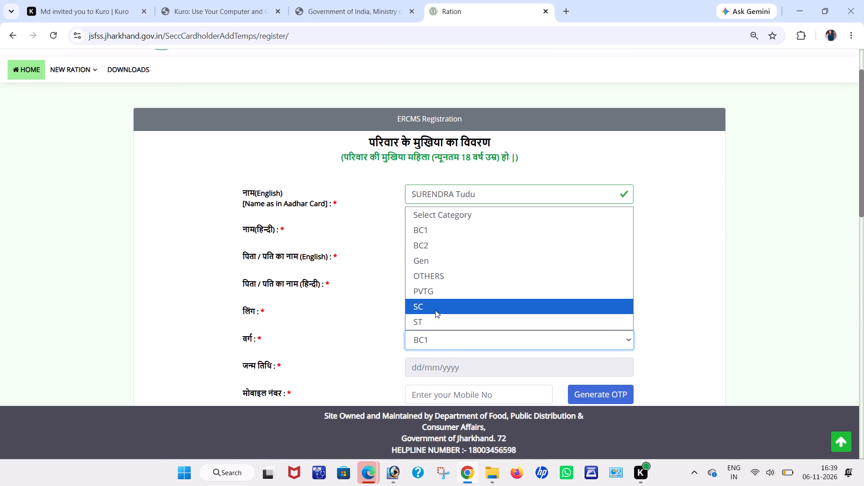
{"action": "left_click", "coordinate": [431, 259]}
{"action": "scroll", "coordinate": [468, 328], "scroll_direction": "down", "scroll_amount": 2}
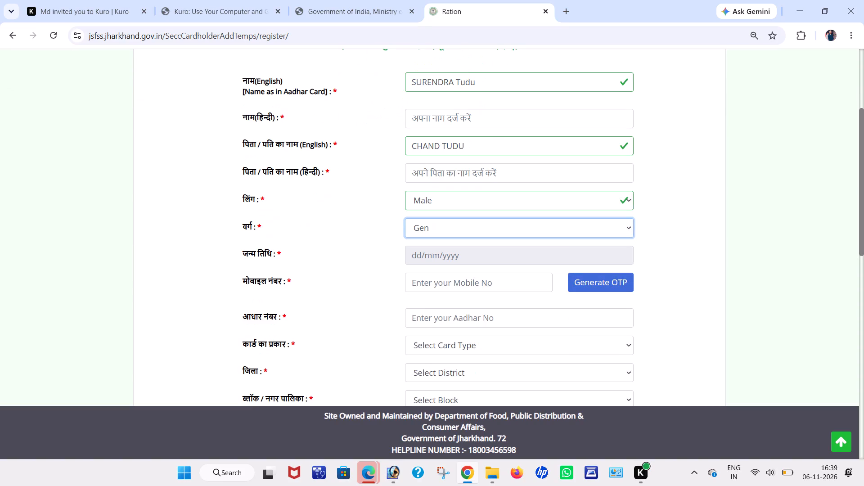
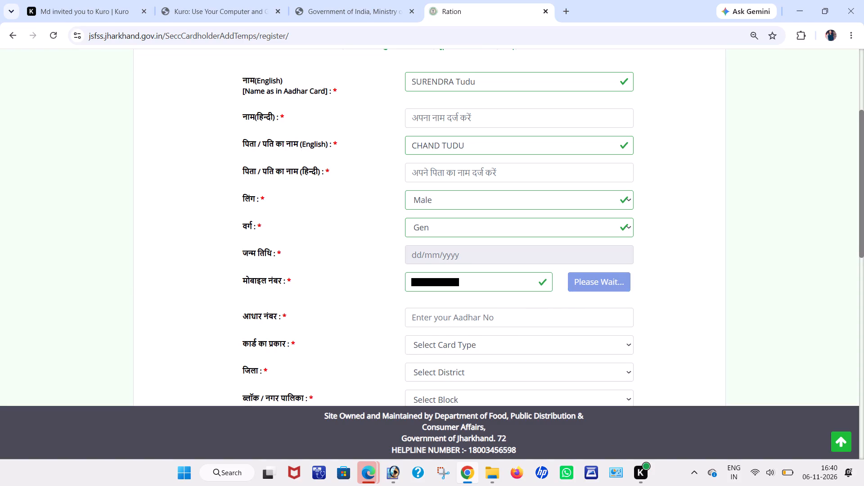
Review the family head's name, category, mobile number and OTP fields on the registration form.
{"action": "left_click", "coordinate": [502, 315]}
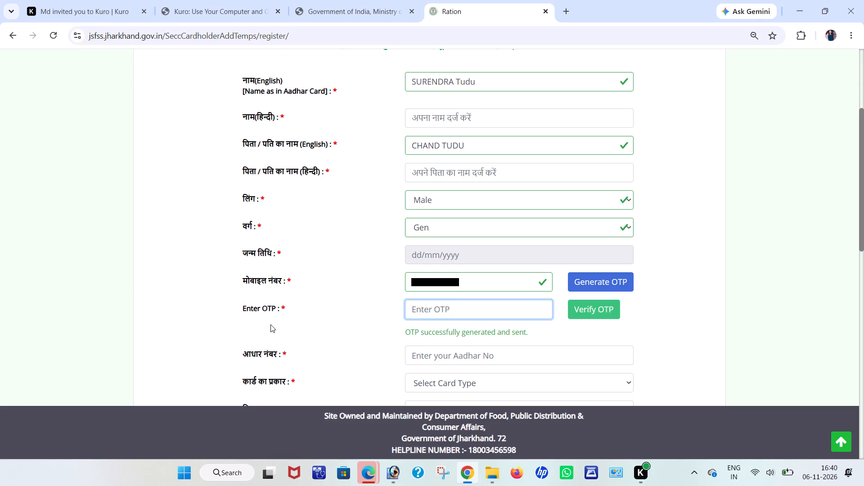
{"action": "scroll", "coordinate": [364, 276], "scroll_direction": "up", "scroll_amount": 1}
{"action": "scroll", "coordinate": [364, 276], "scroll_direction": "down", "scroll_amount": 1}
{"action": "scroll", "coordinate": [364, 276], "scroll_direction": "up", "scroll_amount": 1}
{"action": "scroll", "coordinate": [364, 276], "scroll_direction": "down", "scroll_amount": 1}
{"action": "scroll", "coordinate": [364, 276], "scroll_direction": "up", "scroll_amount": 2}
{"action": "scroll", "coordinate": [364, 276], "scroll_direction": "down", "scroll_amount": 1}
{"action": "scroll", "coordinate": [364, 276], "scroll_direction": "up", "scroll_amount": 2}
{"action": "scroll", "coordinate": [364, 276], "scroll_direction": "down", "scroll_amount": 1}
{"action": "scroll", "coordinate": [364, 276], "scroll_direction": "up", "scroll_amount": 1}
{"action": "scroll", "coordinate": [364, 276], "scroll_direction": "down", "scroll_amount": 1}
{"action": "scroll", "coordinate": [364, 276], "scroll_direction": "up", "scroll_amount": 2}
{"action": "scroll", "coordinate": [364, 276], "scroll_direction": "down", "scroll_amount": 1}
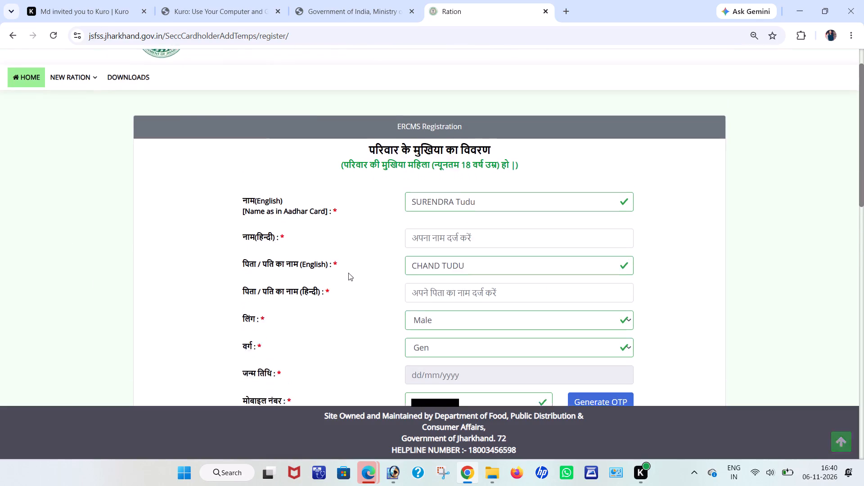
{"action": "scroll", "coordinate": [147, 229], "scroll_direction": "up", "scroll_amount": 1}
{"action": "scroll", "coordinate": [147, 229], "scroll_direction": "down", "scroll_amount": 3}
{"action": "scroll", "coordinate": [147, 229], "scroll_direction": "up", "scroll_amount": 3}
{"action": "scroll", "coordinate": [144, 230], "scroll_direction": "down", "scroll_amount": 7}
{"action": "scroll", "coordinate": [139, 231], "scroll_direction": "up", "scroll_amount": 2}
{"action": "scroll", "coordinate": [257, 189], "scroll_direction": "up", "scroll_amount": 6}
{"action": "scroll", "coordinate": [262, 191], "scroll_direction": "down", "scroll_amount": 1}
{"action": "scroll", "coordinate": [264, 192], "scroll_direction": "up", "scroll_amount": 3}
{"action": "scroll", "coordinate": [264, 192], "scroll_direction": "down", "scroll_amount": 1}
{"action": "scroll", "coordinate": [264, 192], "scroll_direction": "up", "scroll_amount": 4}
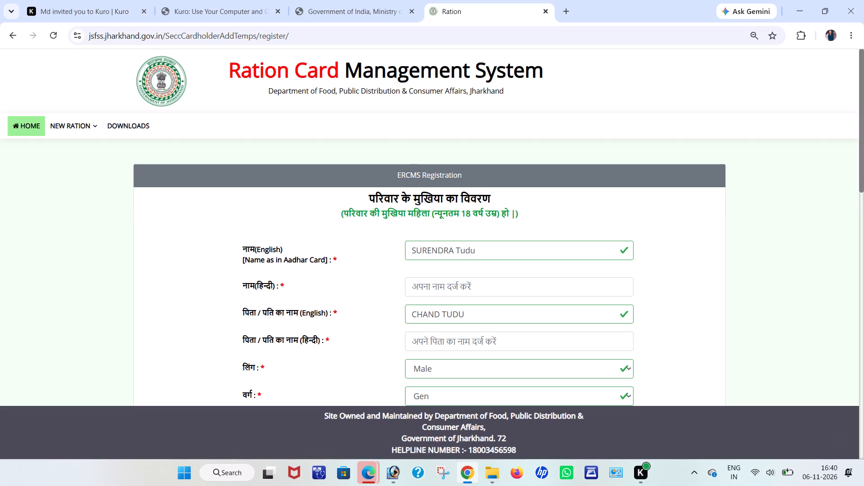
{"action": "scroll", "coordinate": [468, 382], "scroll_direction": "down", "scroll_amount": 2}
{"action": "scroll", "coordinate": [469, 381], "scroll_direction": "up", "scroll_amount": 1}
{"action": "scroll", "coordinate": [475, 362], "scroll_direction": "down", "scroll_amount": 1}
{"action": "scroll", "coordinate": [476, 360], "scroll_direction": "up", "scroll_amount": 1}
{"action": "scroll", "coordinate": [476, 359], "scroll_direction": "down", "scroll_amount": 3}
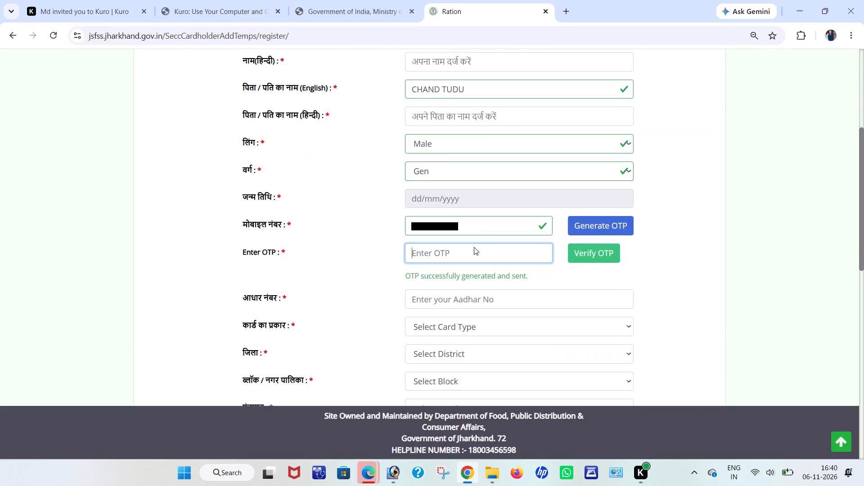
{"action": "left_click", "coordinate": [481, 230]}
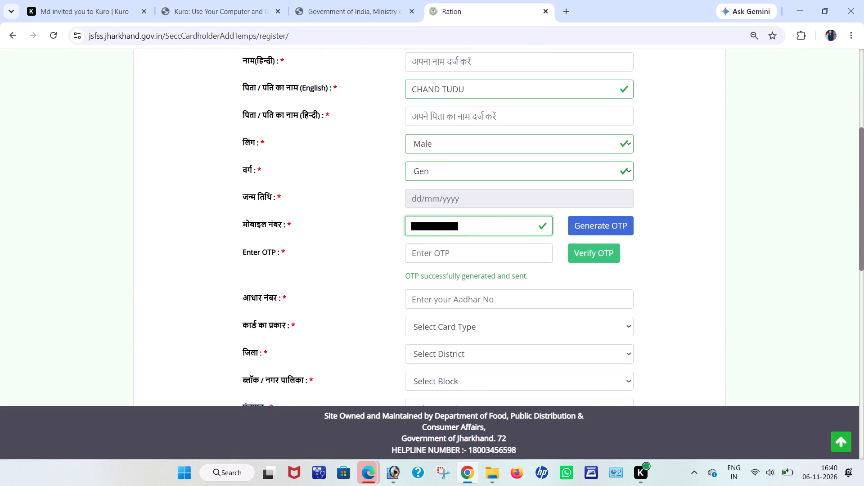
Set the ration card type to Green.
{"action": "scroll", "coordinate": [424, 324], "scroll_direction": "down", "scroll_amount": 1}
{"action": "scroll", "coordinate": [424, 317], "scroll_direction": "up", "scroll_amount": 1}
{"action": "scroll", "coordinate": [424, 317], "scroll_direction": "down", "scroll_amount": 2}
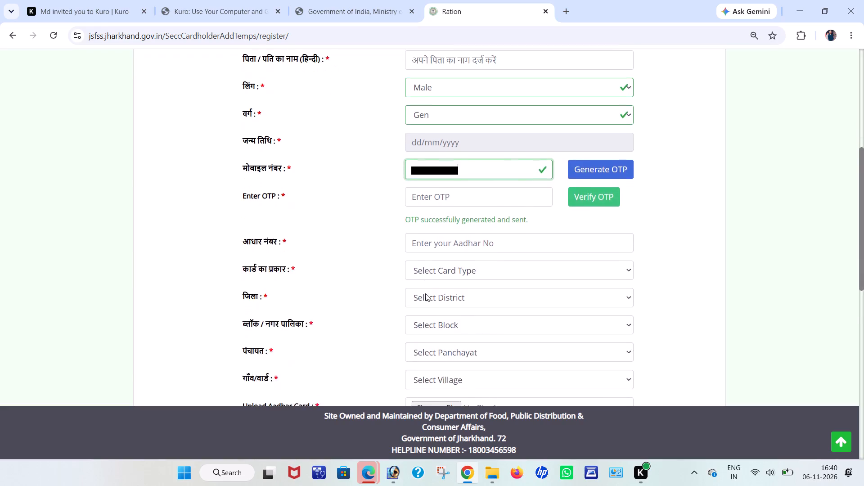
{"action": "left_click", "coordinate": [432, 221]}
{"action": "left_click", "coordinate": [429, 247]}
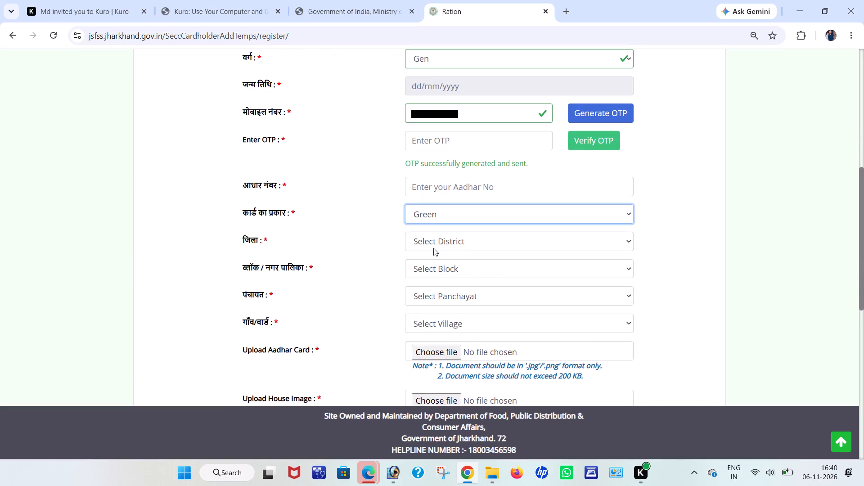
Set the district to Giridih and the block/municipality to Giridih.
{"action": "left_click", "coordinate": [436, 266]}
{"action": "left_click", "coordinate": [434, 243]}
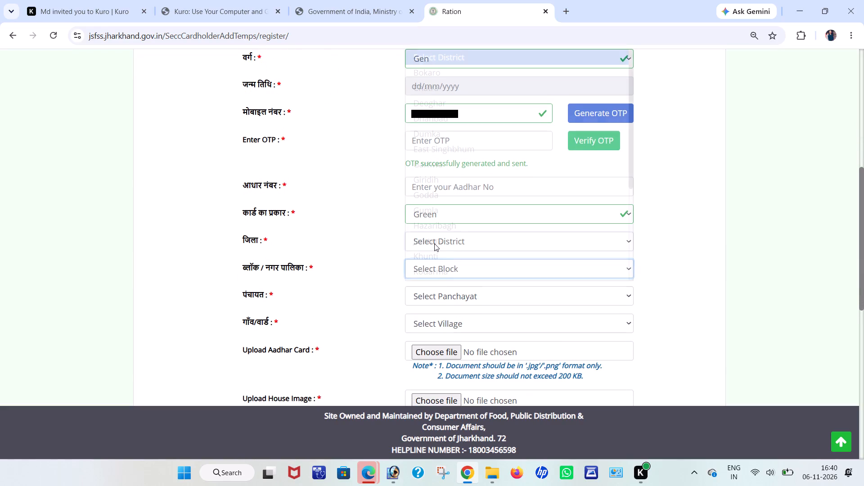
{"action": "left_click", "coordinate": [426, 178]}
{"action": "left_click", "coordinate": [447, 270]}
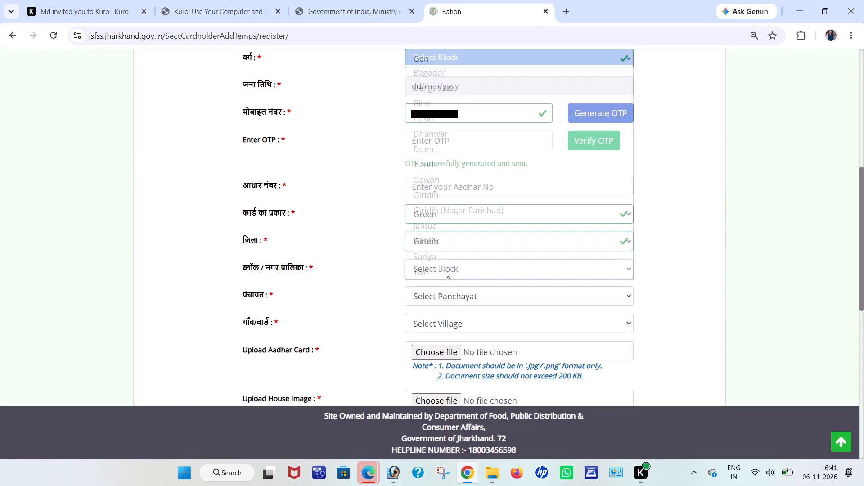
{"action": "left_click", "coordinate": [425, 195]}
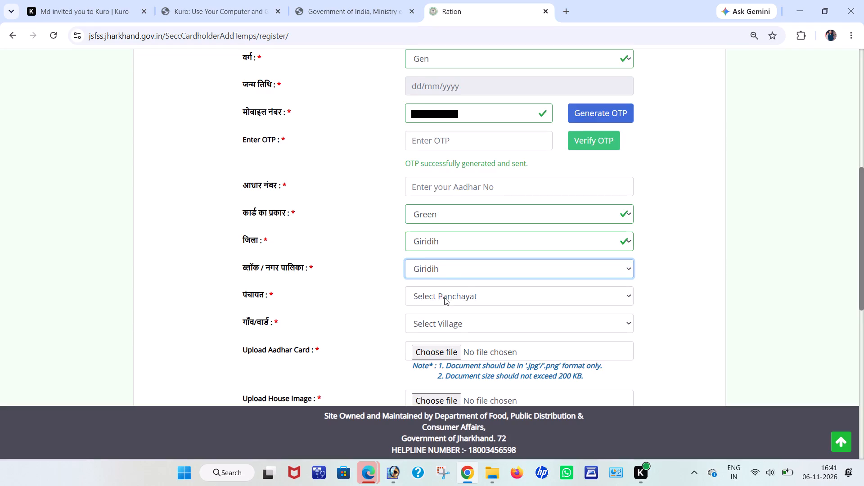
Set the panchayat to GADI SRIRAMPUR.
{"action": "left_click", "coordinate": [444, 297]}
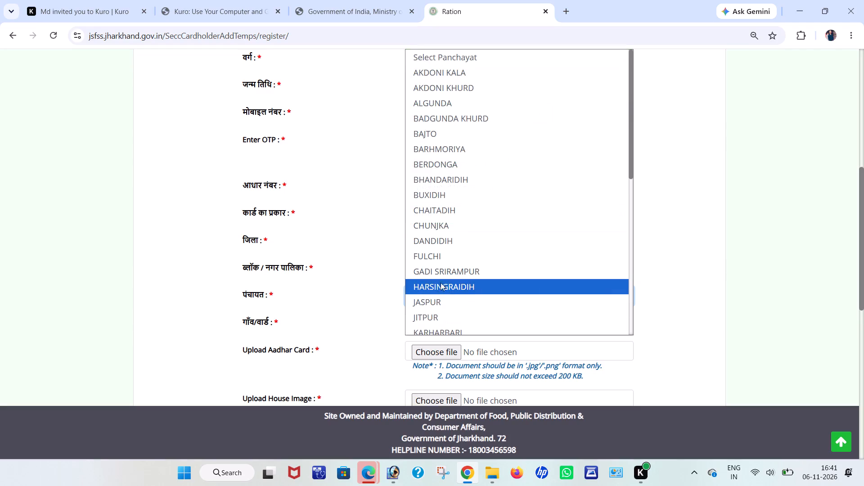
{"action": "left_click", "coordinate": [445, 274]}
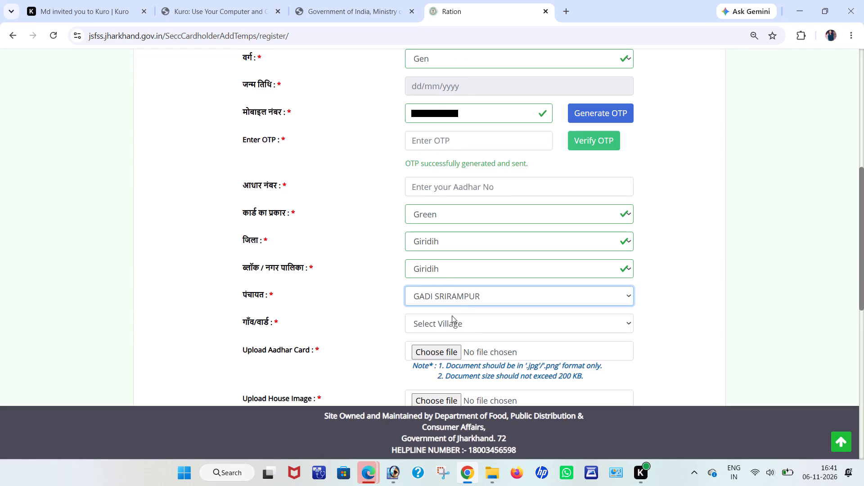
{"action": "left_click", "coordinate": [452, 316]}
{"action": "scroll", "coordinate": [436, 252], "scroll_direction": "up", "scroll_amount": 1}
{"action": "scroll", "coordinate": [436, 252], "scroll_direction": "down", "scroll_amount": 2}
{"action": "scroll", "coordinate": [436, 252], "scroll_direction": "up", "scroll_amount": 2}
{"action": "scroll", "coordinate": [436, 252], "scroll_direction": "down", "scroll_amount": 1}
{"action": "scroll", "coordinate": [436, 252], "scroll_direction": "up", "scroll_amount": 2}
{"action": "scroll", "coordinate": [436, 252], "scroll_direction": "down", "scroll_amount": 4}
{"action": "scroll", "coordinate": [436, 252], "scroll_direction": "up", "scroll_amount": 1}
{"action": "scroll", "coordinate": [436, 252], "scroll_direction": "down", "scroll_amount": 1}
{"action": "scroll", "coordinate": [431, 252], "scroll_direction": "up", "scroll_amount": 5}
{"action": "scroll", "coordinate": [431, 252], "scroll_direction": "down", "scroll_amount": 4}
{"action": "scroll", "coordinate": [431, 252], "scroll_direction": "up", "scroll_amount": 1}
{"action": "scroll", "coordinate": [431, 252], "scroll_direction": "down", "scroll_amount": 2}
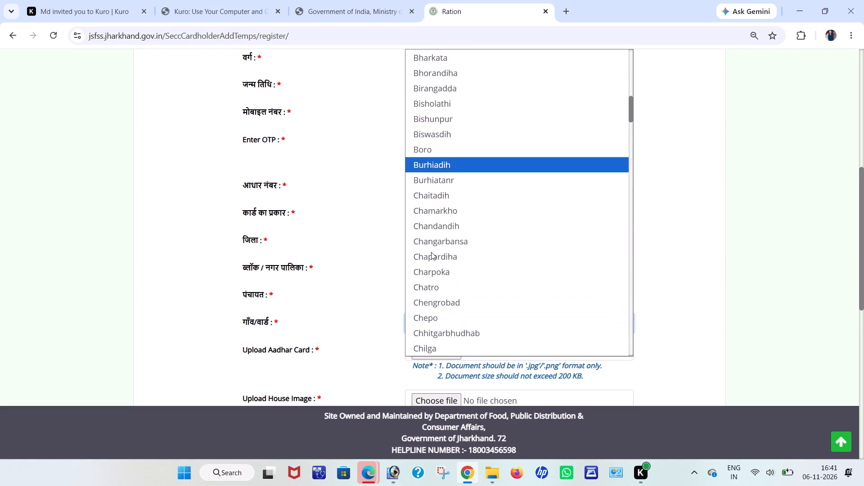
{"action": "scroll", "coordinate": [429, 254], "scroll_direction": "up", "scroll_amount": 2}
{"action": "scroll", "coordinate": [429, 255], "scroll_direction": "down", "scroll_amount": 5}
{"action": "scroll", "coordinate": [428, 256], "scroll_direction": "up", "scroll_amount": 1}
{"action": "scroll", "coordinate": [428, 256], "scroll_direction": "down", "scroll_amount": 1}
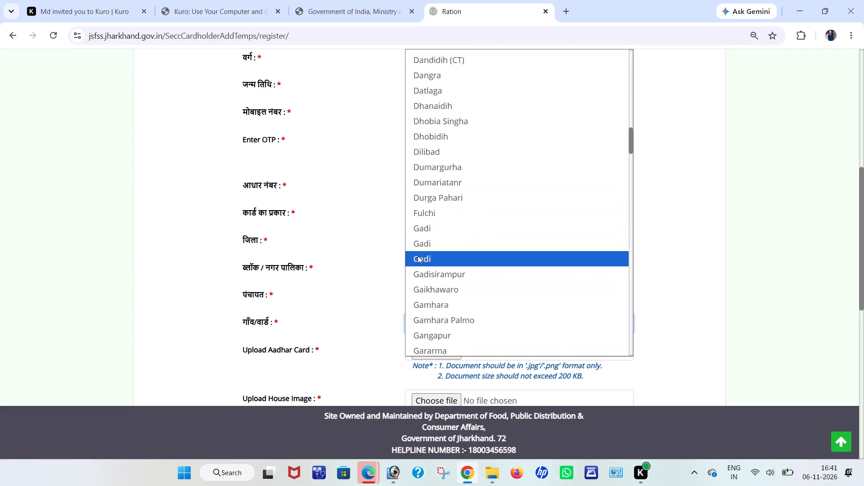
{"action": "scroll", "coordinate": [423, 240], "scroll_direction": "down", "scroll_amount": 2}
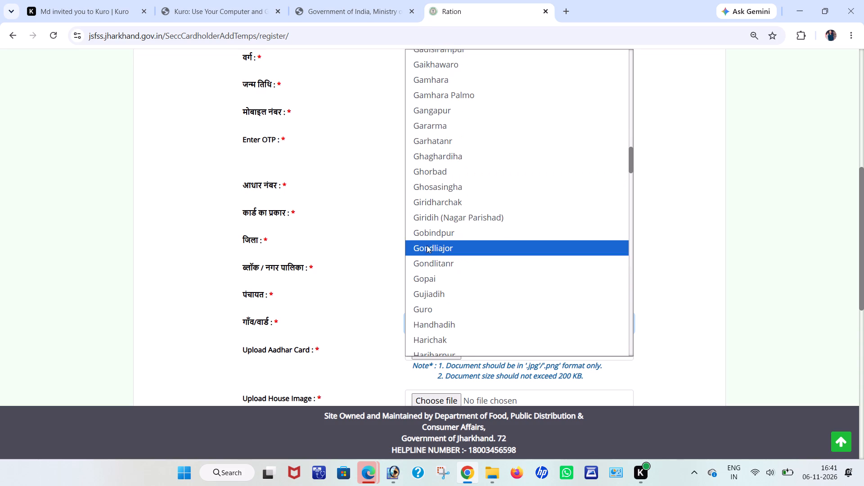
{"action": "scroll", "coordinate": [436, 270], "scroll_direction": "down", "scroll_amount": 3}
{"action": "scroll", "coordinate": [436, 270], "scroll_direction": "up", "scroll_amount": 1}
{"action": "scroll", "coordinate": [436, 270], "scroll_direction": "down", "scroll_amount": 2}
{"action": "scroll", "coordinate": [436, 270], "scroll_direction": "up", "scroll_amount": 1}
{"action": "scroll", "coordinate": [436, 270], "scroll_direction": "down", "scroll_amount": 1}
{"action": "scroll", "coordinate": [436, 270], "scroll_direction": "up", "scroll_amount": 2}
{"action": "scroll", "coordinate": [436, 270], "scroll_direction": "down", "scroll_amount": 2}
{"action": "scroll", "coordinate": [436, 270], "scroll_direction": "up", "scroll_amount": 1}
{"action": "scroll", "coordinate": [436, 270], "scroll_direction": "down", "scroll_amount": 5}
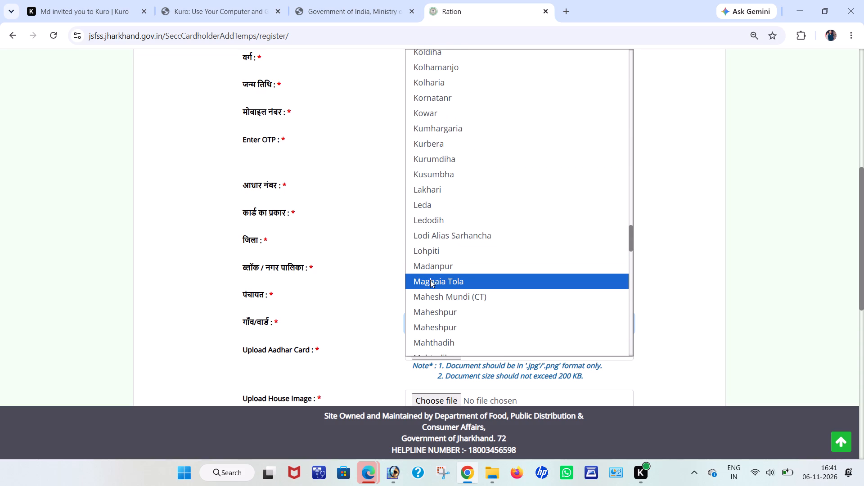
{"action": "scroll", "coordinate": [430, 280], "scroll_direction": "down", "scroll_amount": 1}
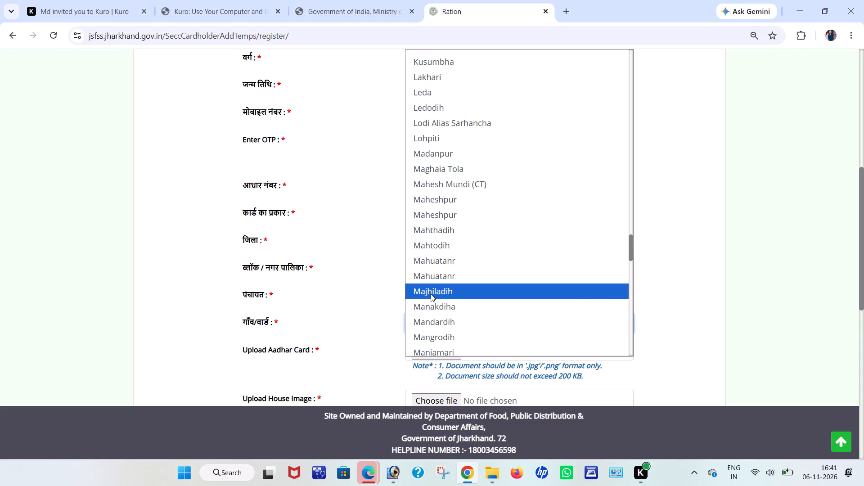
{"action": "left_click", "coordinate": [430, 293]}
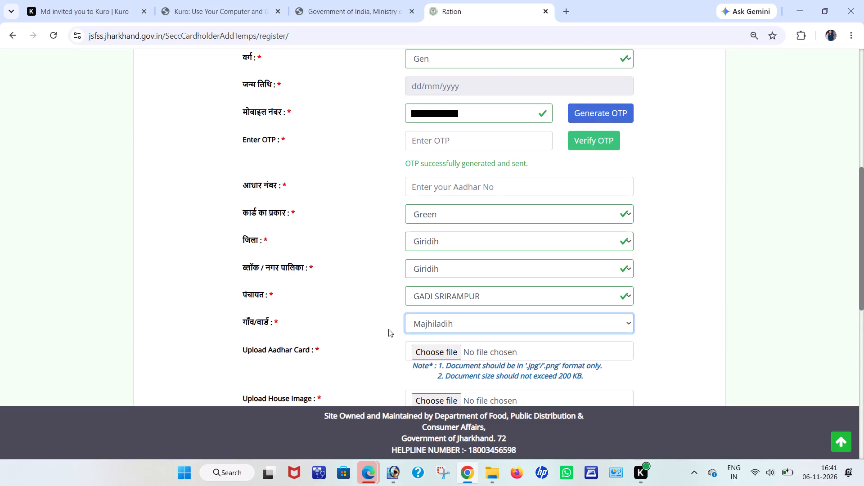
Change the village/ward to Gangapur.
{"action": "scroll", "coordinate": [312, 333], "scroll_direction": "down", "scroll_amount": 2}
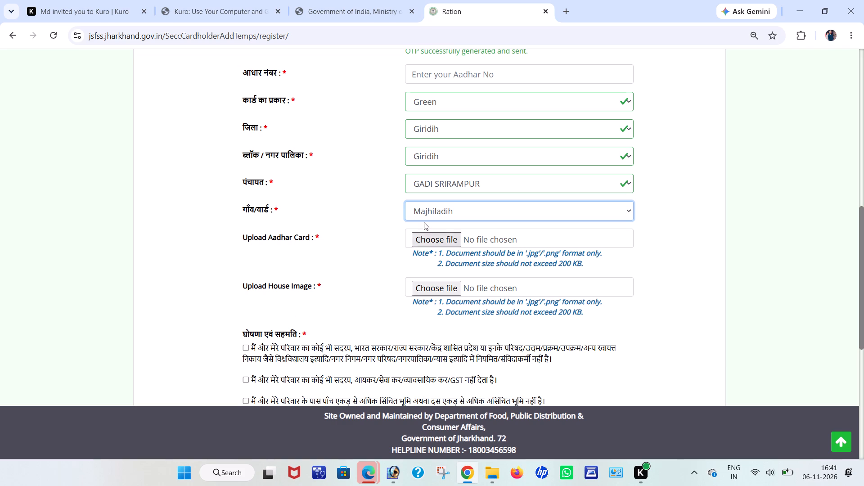
{"action": "left_click", "coordinate": [455, 209]}
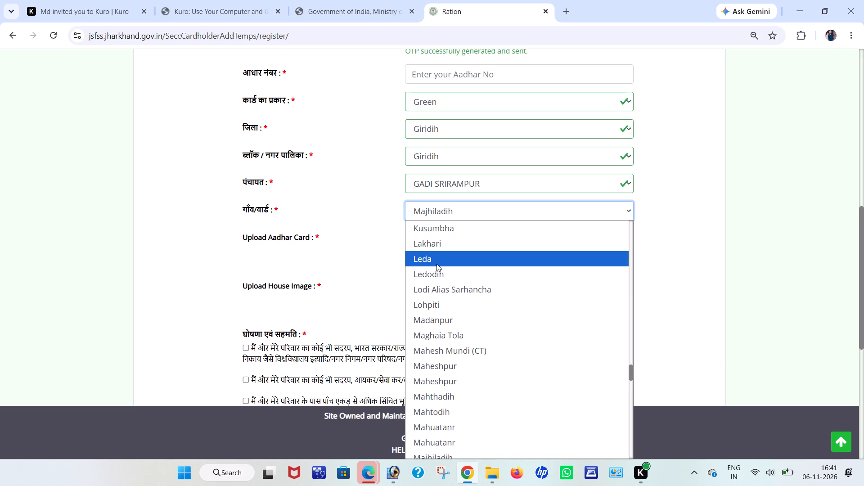
{"action": "scroll", "coordinate": [451, 310], "scroll_direction": "down", "scroll_amount": 1}
{"action": "scroll", "coordinate": [450, 320], "scroll_direction": "up", "scroll_amount": 2}
{"action": "scroll", "coordinate": [450, 320], "scroll_direction": "down", "scroll_amount": 2}
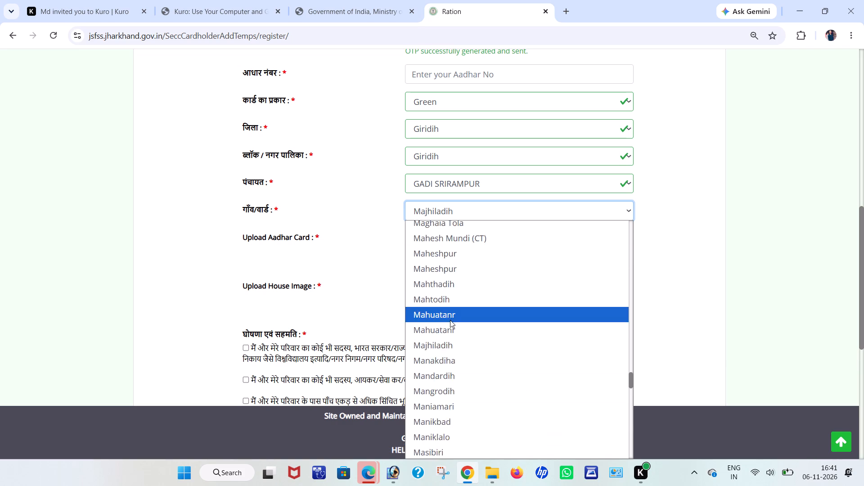
{"action": "scroll", "coordinate": [450, 319], "scroll_direction": "down", "scroll_amount": 6}
{"action": "scroll", "coordinate": [450, 315], "scroll_direction": "up", "scroll_amount": 2}
{"action": "scroll", "coordinate": [450, 315], "scroll_direction": "down", "scroll_amount": 1}
{"action": "scroll", "coordinate": [450, 315], "scroll_direction": "up", "scroll_amount": 3}
{"action": "scroll", "coordinate": [450, 315], "scroll_direction": "down", "scroll_amount": 1}
{"action": "scroll", "coordinate": [450, 315], "scroll_direction": "up", "scroll_amount": 1}
{"action": "scroll", "coordinate": [451, 315], "scroll_direction": "down", "scroll_amount": 6}
{"action": "scroll", "coordinate": [450, 307], "scroll_direction": "up", "scroll_amount": 3}
{"action": "scroll", "coordinate": [450, 307], "scroll_direction": "down", "scroll_amount": 1}
{"action": "scroll", "coordinate": [450, 307], "scroll_direction": "up", "scroll_amount": 1}
{"action": "scroll", "coordinate": [450, 307], "scroll_direction": "down", "scroll_amount": 1}
{"action": "scroll", "coordinate": [450, 307], "scroll_direction": "up", "scroll_amount": 1}
{"action": "scroll", "coordinate": [450, 307], "scroll_direction": "down", "scroll_amount": 1}
{"action": "scroll", "coordinate": [450, 307], "scroll_direction": "up", "scroll_amount": 3}
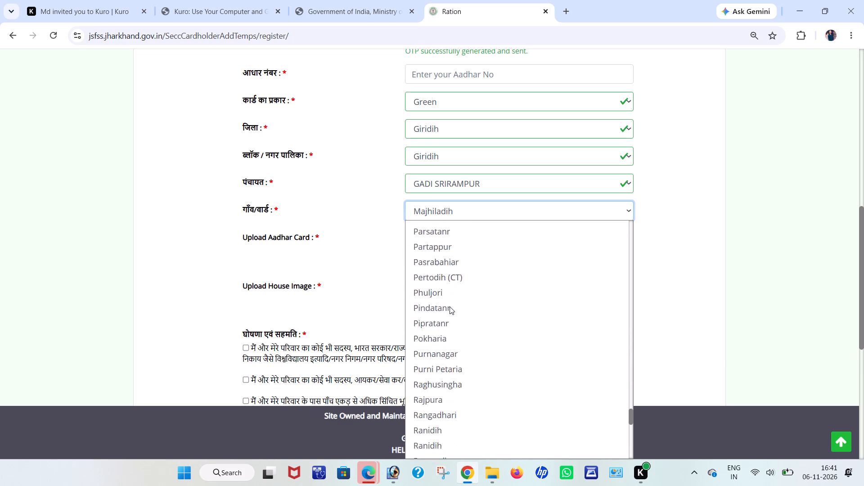
{"action": "scroll", "coordinate": [443, 301], "scroll_direction": "up", "scroll_amount": 7}
{"action": "scroll", "coordinate": [440, 298], "scroll_direction": "down", "scroll_amount": 1}
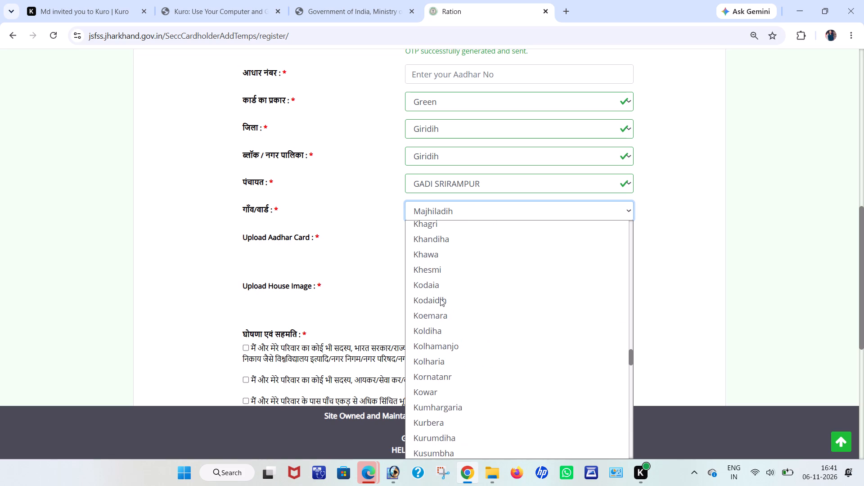
{"action": "scroll", "coordinate": [440, 298], "scroll_direction": "up", "scroll_amount": 4}
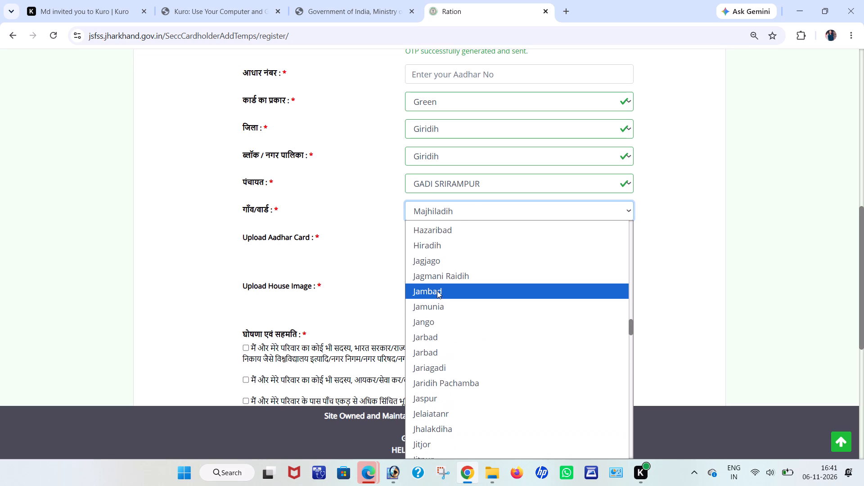
{"action": "scroll", "coordinate": [437, 291], "scroll_direction": "up", "scroll_amount": 2}
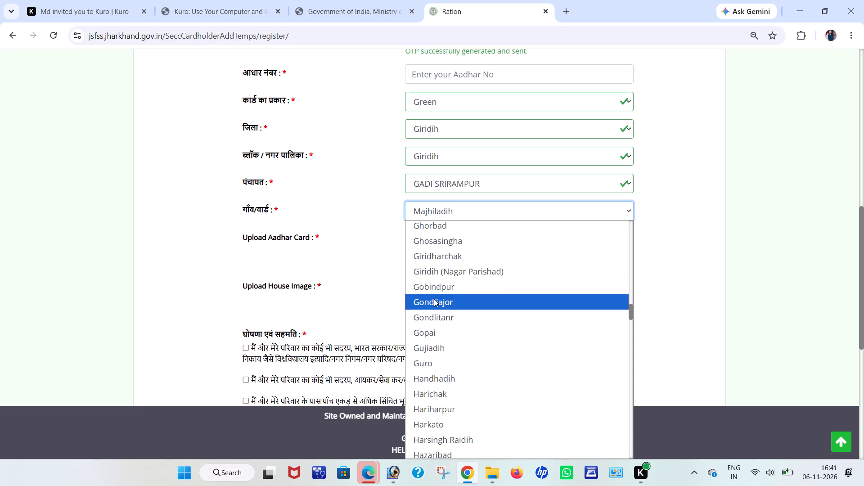
{"action": "scroll", "coordinate": [434, 299], "scroll_direction": "up", "scroll_amount": 1}
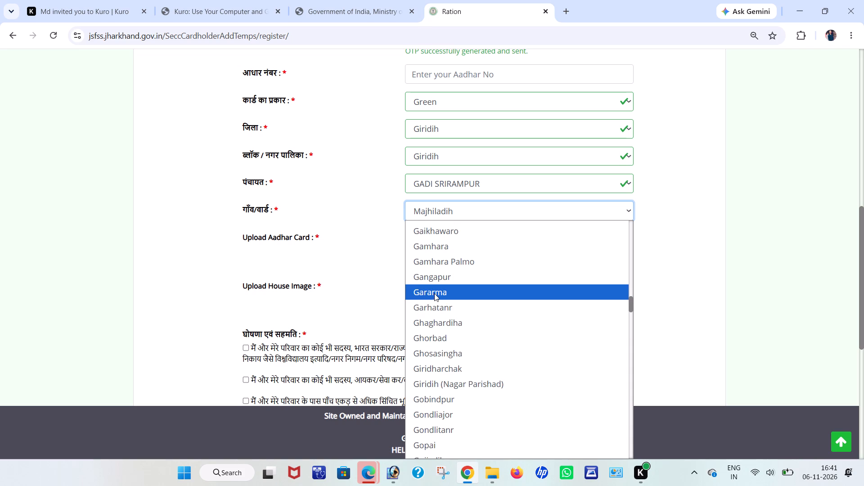
{"action": "scroll", "coordinate": [434, 293], "scroll_direction": "up", "scroll_amount": 1}
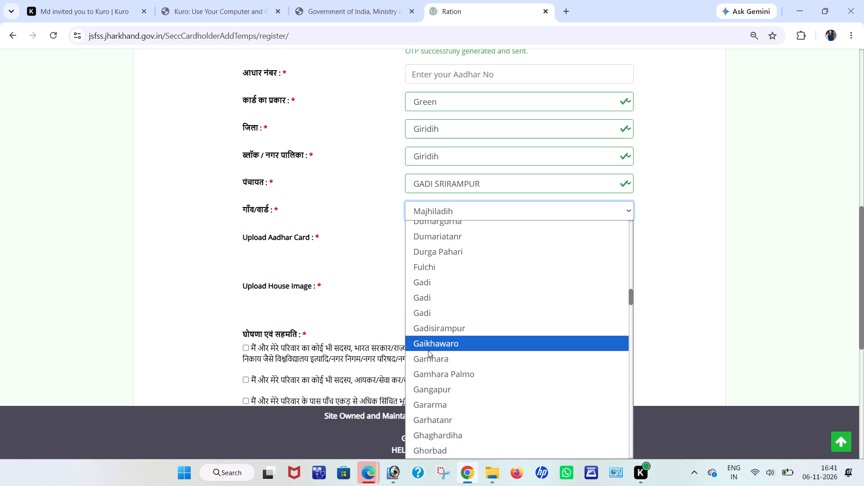
{"action": "left_click", "coordinate": [445, 391]}
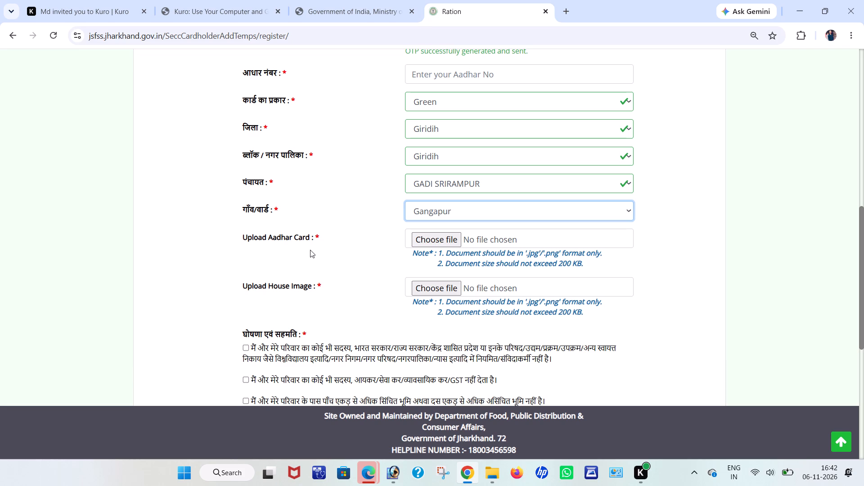
Select the entered number in the family head's mobile number field.
{"action": "scroll", "coordinate": [404, 195], "scroll_direction": "up", "scroll_amount": 1}
{"action": "scroll", "coordinate": [404, 195], "scroll_direction": "down", "scroll_amount": 3}
{"action": "scroll", "coordinate": [404, 195], "scroll_direction": "up", "scroll_amount": 1}
{"action": "scroll", "coordinate": [404, 195], "scroll_direction": "down", "scroll_amount": 1}
{"action": "scroll", "coordinate": [404, 195], "scroll_direction": "up", "scroll_amount": 3}
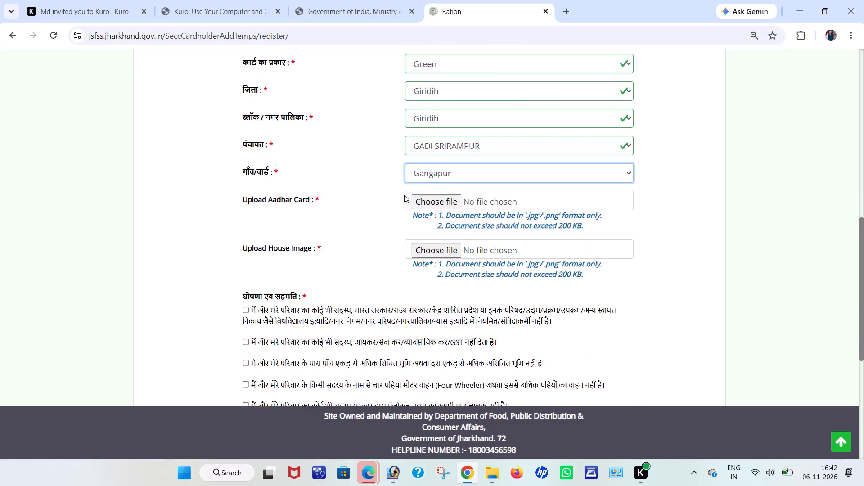
{"action": "scroll", "coordinate": [404, 195], "scroll_direction": "up", "scroll_amount": 3}
{"action": "scroll", "coordinate": [404, 195], "scroll_direction": "down", "scroll_amount": 2}
{"action": "scroll", "coordinate": [404, 195], "scroll_direction": "up", "scroll_amount": 2}
{"action": "left_click_drag", "start_coordinate": [472, 219], "coordinate": [396, 220]}
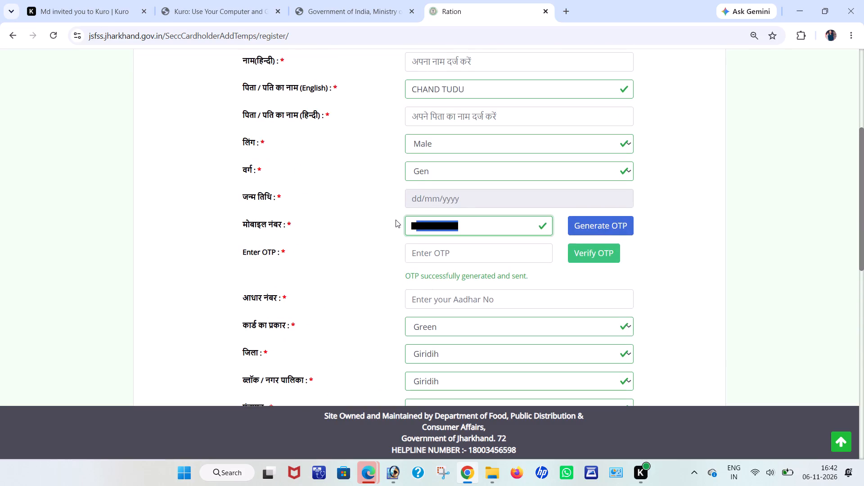
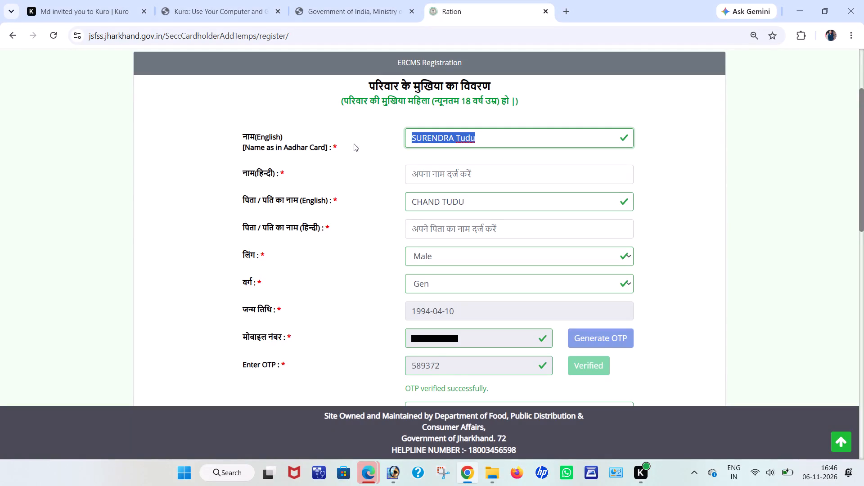
Replace the family head's English name with the female applicant's name as in her Aadhaar card.
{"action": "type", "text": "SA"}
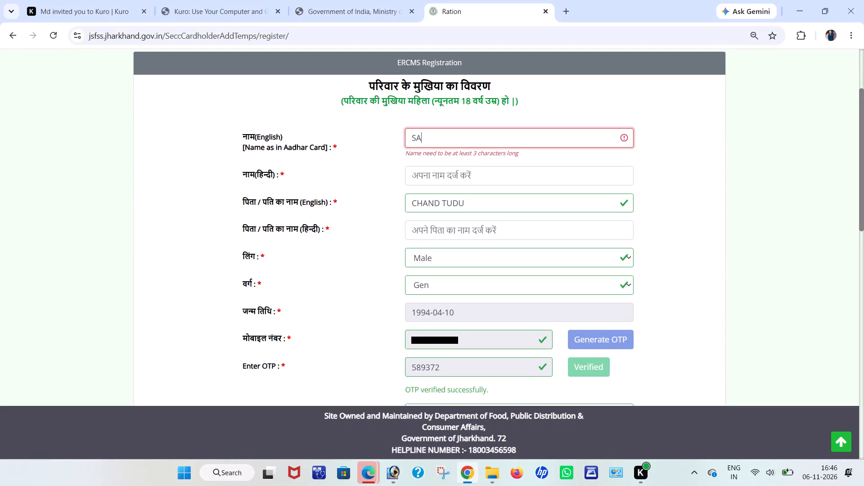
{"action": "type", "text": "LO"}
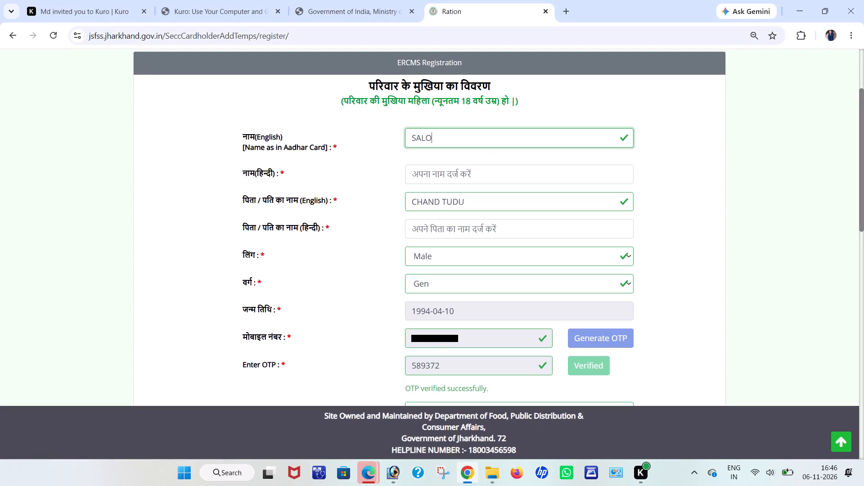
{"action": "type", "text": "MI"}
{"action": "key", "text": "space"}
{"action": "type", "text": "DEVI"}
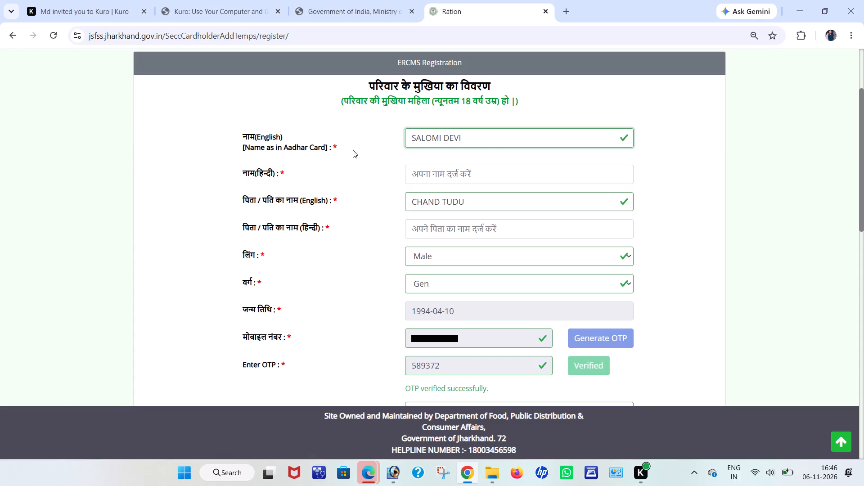
Replace the father/husband's English name with the female applicant's husband's name.
{"action": "left_click_drag", "start_coordinate": [486, 206], "coordinate": [378, 199]}
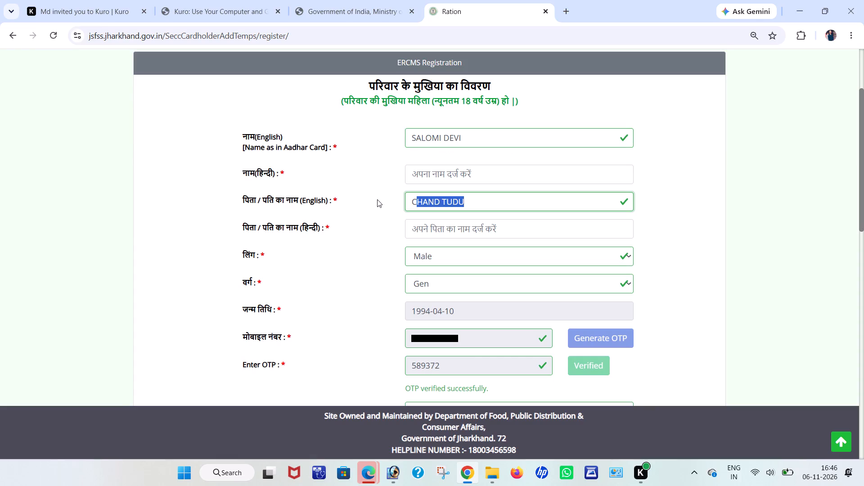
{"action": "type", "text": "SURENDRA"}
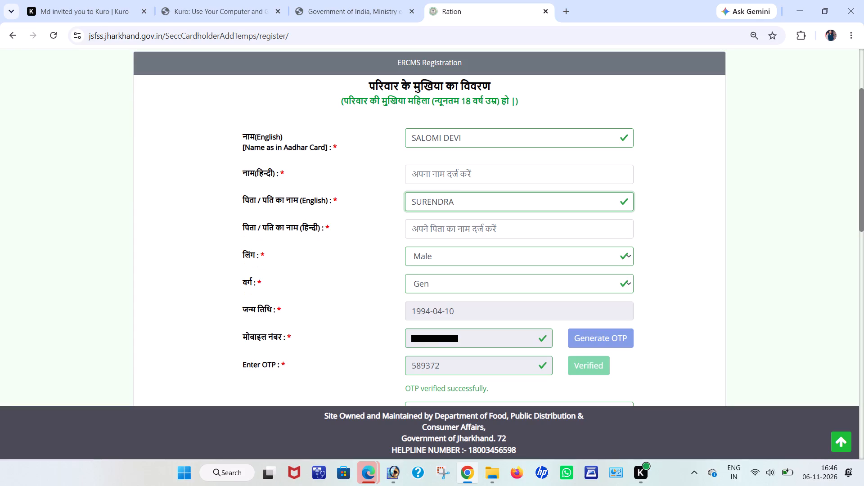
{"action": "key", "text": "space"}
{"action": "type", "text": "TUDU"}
Set the family head's gender to Female.
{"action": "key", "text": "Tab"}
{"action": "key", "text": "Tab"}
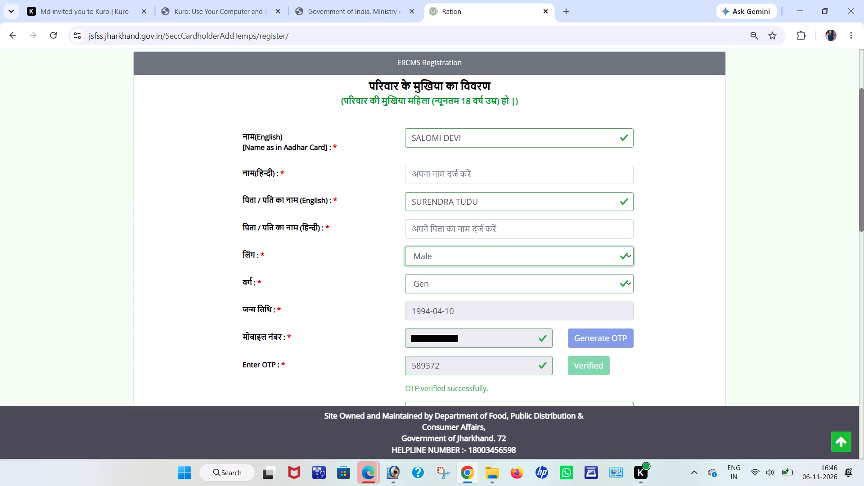
{"action": "left_click", "coordinate": [473, 260]}
{"action": "left_click", "coordinate": [436, 284]}
Switch the keyboard input language from English to Hindi.
{"action": "scroll", "coordinate": [522, 291], "scroll_direction": "down", "scroll_amount": 2}
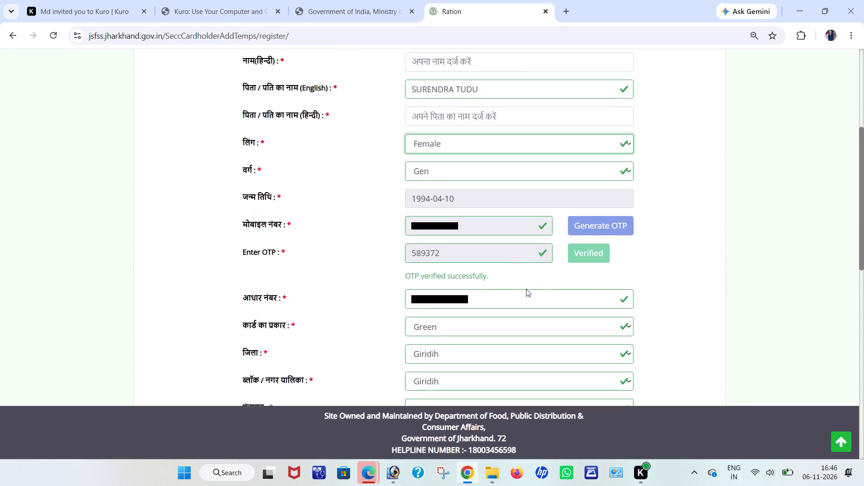
{"action": "scroll", "coordinate": [526, 286], "scroll_direction": "up", "scroll_amount": 6}
{"action": "scroll", "coordinate": [495, 271], "scroll_direction": "down", "scroll_amount": 2}
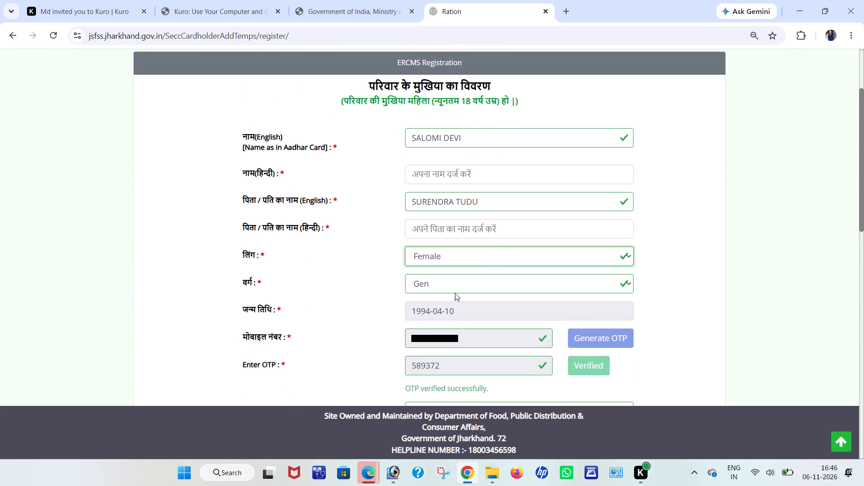
{"action": "scroll", "coordinate": [493, 292], "scroll_direction": "down", "scroll_amount": 6}
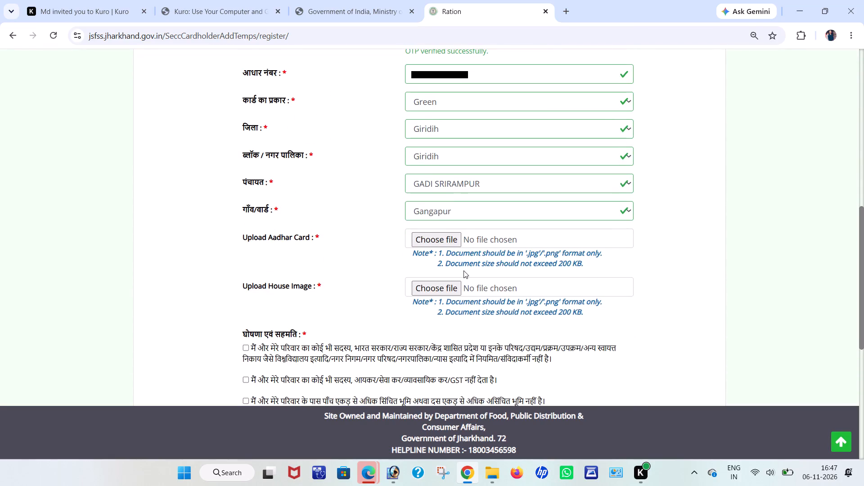
{"action": "scroll", "coordinate": [496, 255], "scroll_direction": "up", "scroll_amount": 1}
{"action": "left_click", "coordinate": [738, 465]}
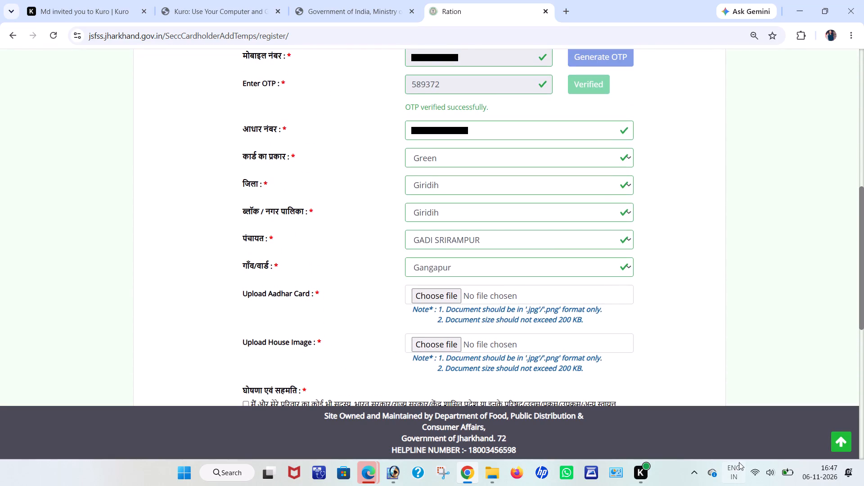
{"action": "left_click", "coordinate": [699, 400]}
Enter the family head's name in Hindi script in the Hindi name field, matching the English name.
{"action": "scroll", "coordinate": [556, 265], "scroll_direction": "up", "scroll_amount": 6}
{"action": "scroll", "coordinate": [555, 265], "scroll_direction": "down", "scroll_amount": 1}
{"action": "scroll", "coordinate": [553, 265], "scroll_direction": "up", "scroll_amount": 1}
{"action": "scroll", "coordinate": [553, 265], "scroll_direction": "down", "scroll_amount": 1}
{"action": "scroll", "coordinate": [552, 265], "scroll_direction": "up", "scroll_amount": 3}
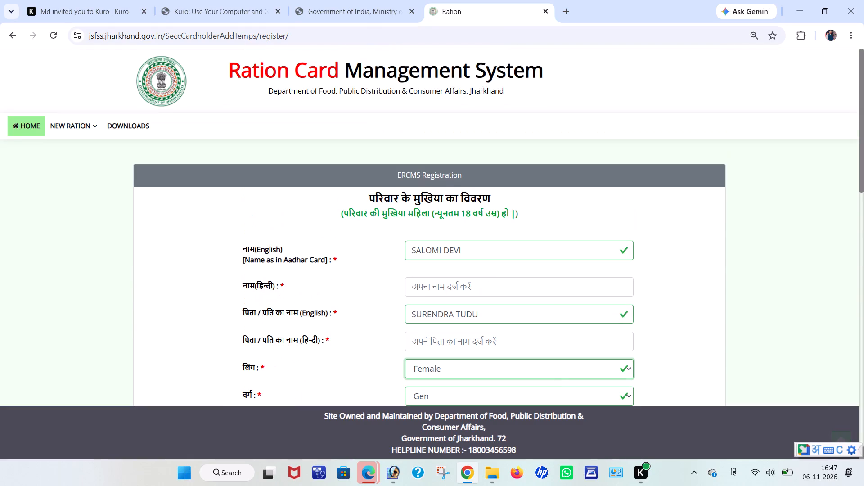
{"action": "left_click", "coordinate": [436, 288]}
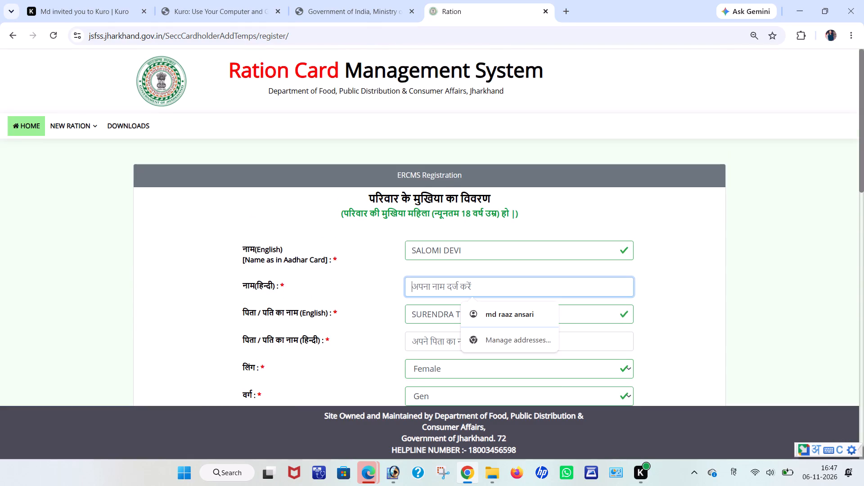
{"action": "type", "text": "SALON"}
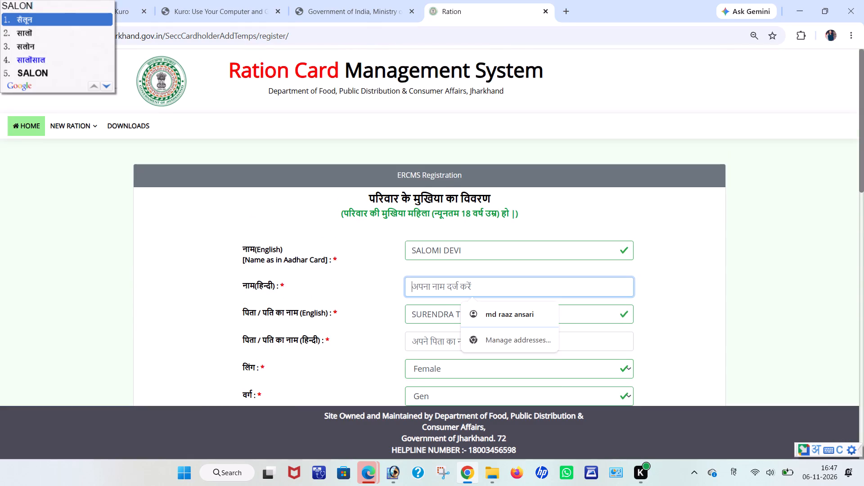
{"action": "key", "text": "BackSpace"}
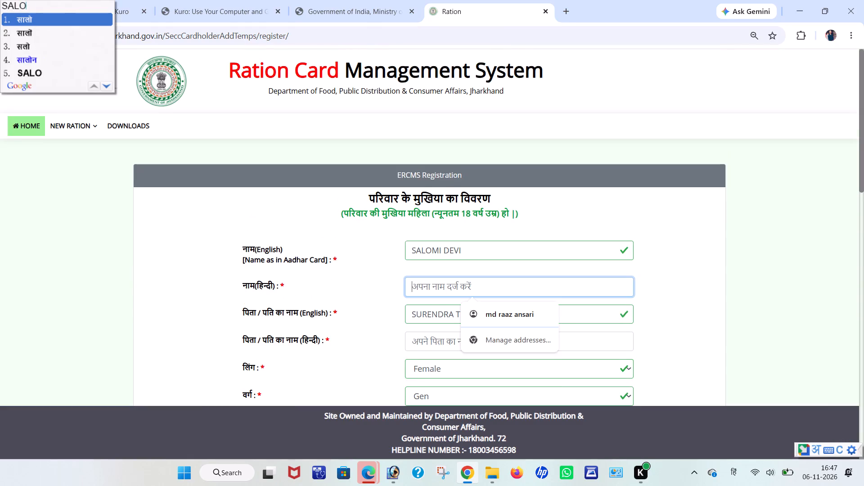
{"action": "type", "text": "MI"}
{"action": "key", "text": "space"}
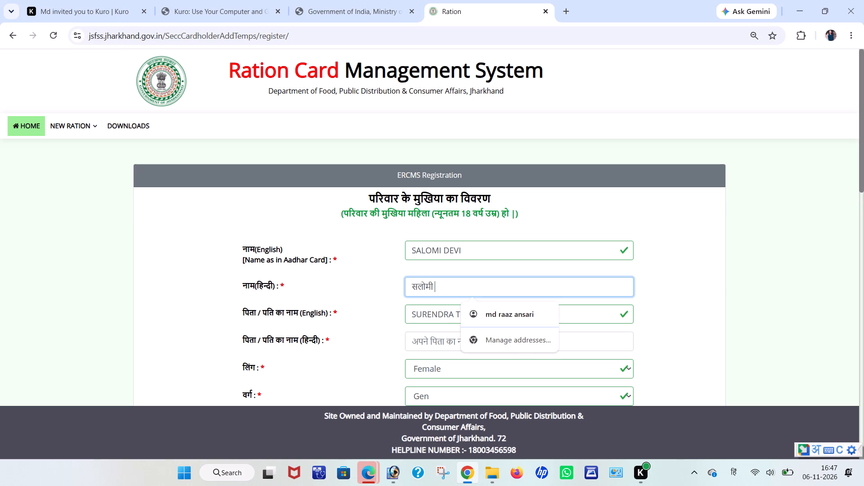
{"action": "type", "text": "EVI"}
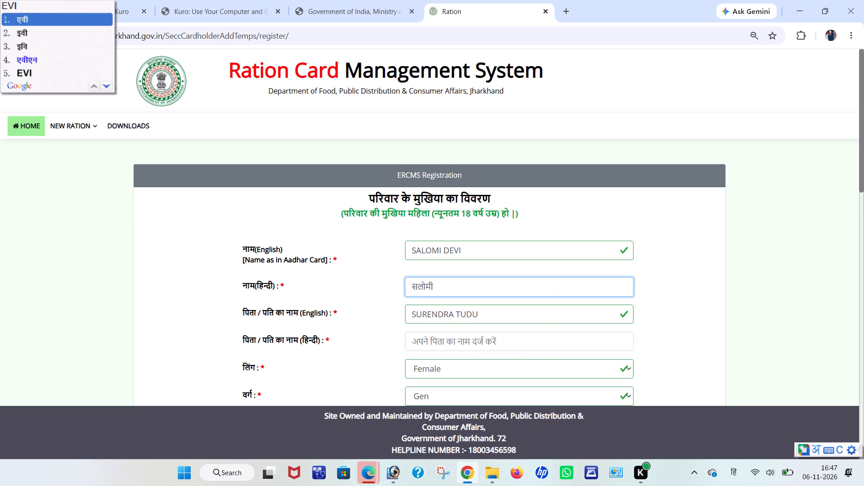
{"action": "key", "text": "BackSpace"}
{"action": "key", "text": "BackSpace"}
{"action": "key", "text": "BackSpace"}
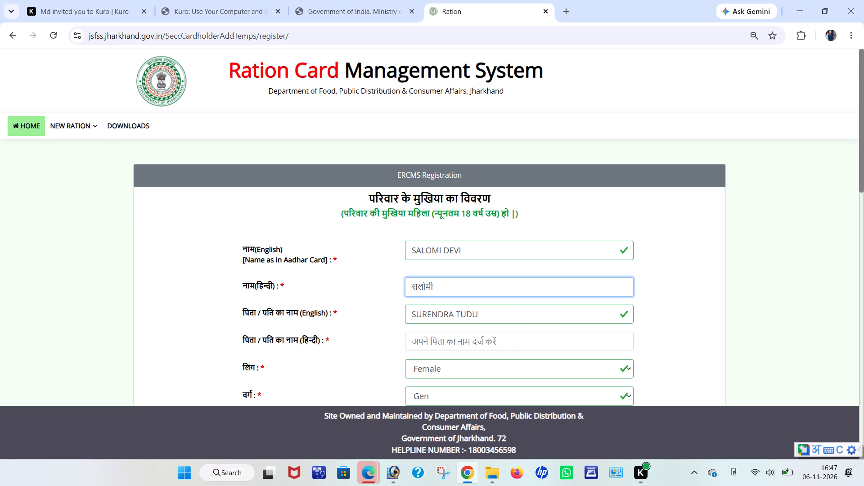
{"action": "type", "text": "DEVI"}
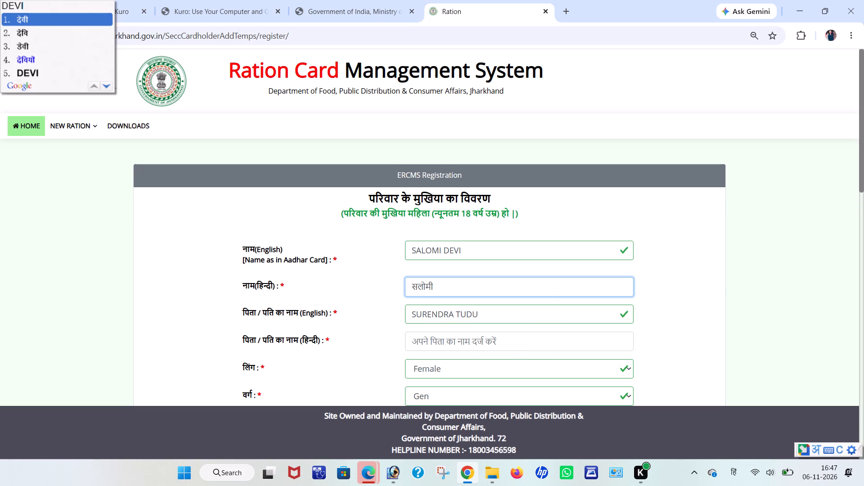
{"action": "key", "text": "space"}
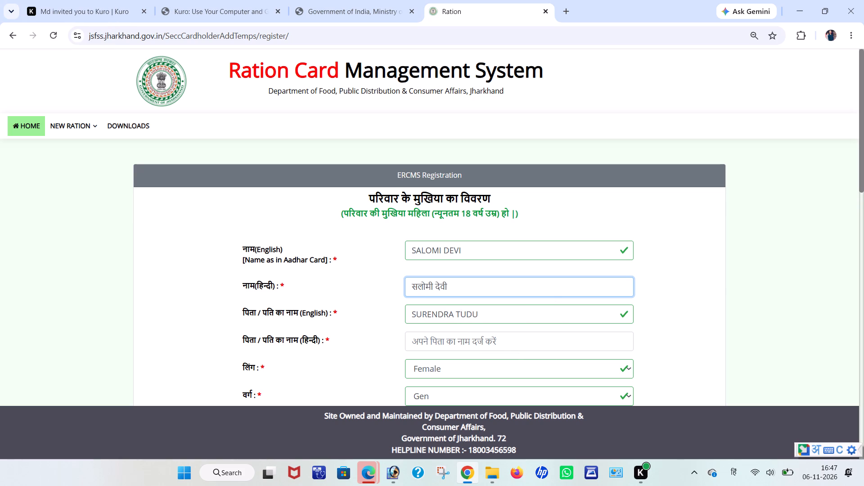
Enter the father/husband's name in Hindi script in its Hindi field, matching the English name.
{"action": "left_click", "coordinate": [443, 344]}
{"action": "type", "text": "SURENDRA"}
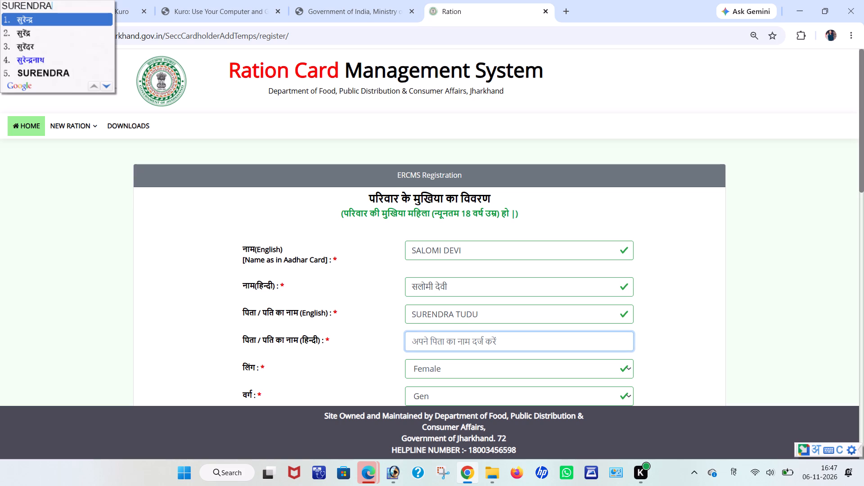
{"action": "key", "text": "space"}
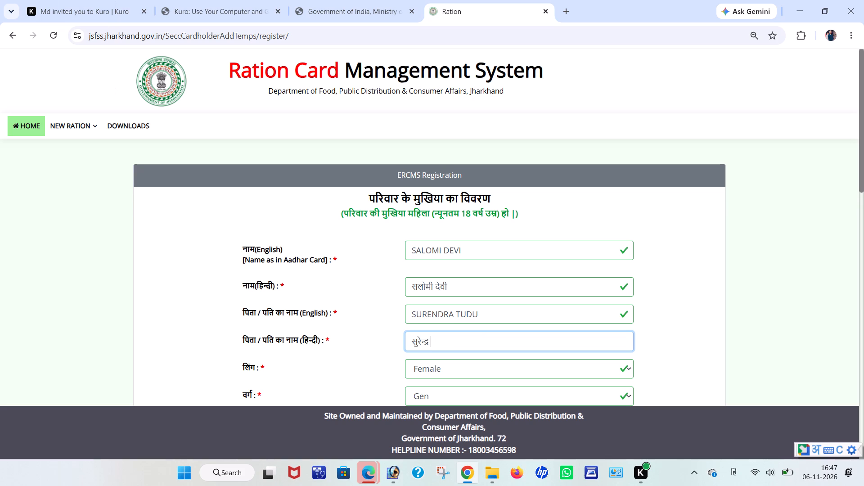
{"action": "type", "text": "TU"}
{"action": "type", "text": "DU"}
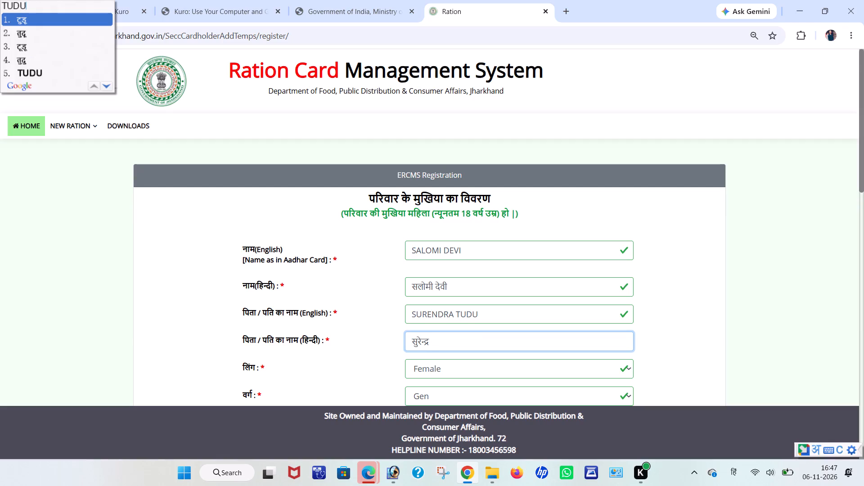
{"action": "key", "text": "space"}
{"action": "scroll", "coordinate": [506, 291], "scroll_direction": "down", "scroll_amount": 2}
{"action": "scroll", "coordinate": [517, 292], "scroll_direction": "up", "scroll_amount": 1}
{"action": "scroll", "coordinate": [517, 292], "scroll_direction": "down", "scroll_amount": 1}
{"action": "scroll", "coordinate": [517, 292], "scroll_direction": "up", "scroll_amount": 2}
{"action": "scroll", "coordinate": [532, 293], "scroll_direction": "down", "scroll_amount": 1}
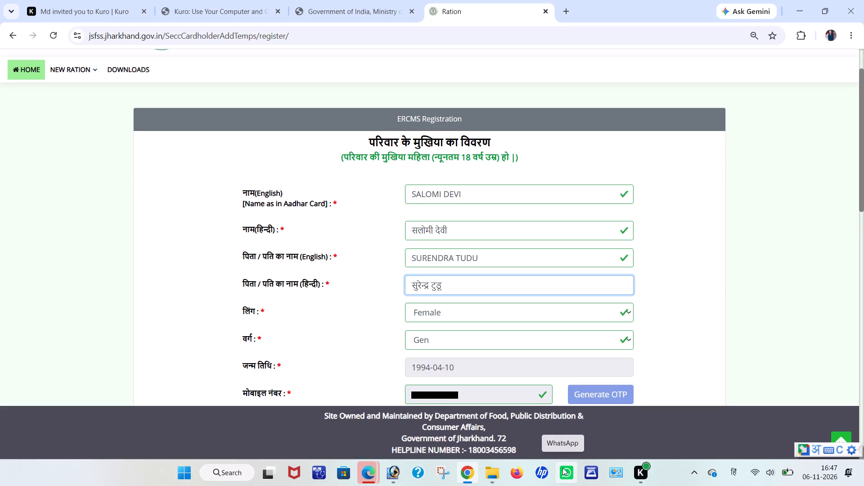
Switch to Epson Scan 2 and start a preview scan from the EPSON L3210 scanner glass.
{"action": "left_click", "coordinate": [589, 472]}
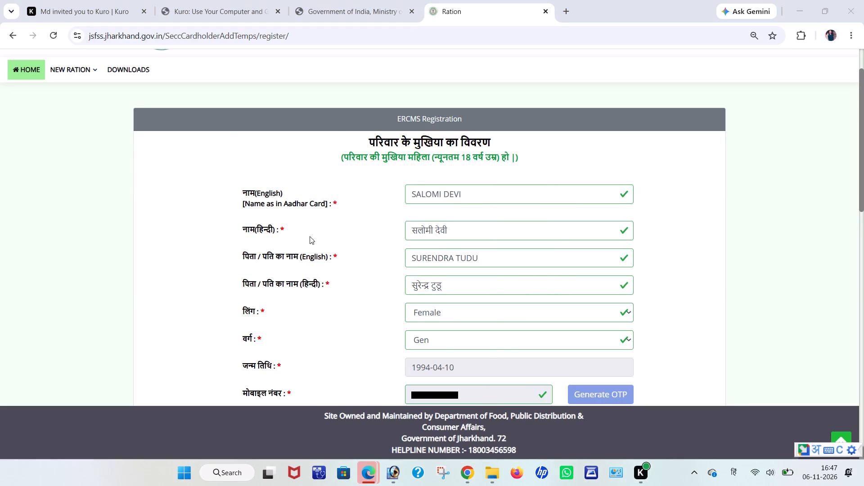
{"action": "left_click", "coordinate": [211, 409]}
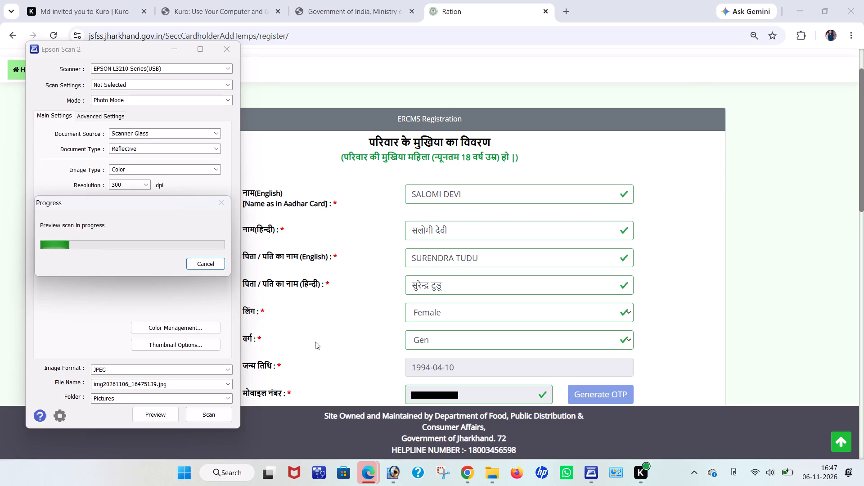
{"action": "scroll", "coordinate": [381, 237], "scroll_direction": "down", "scroll_amount": 1}
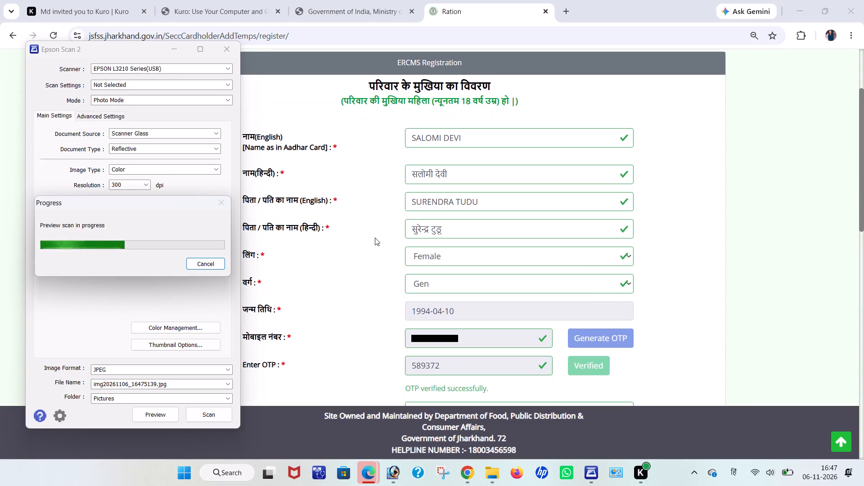
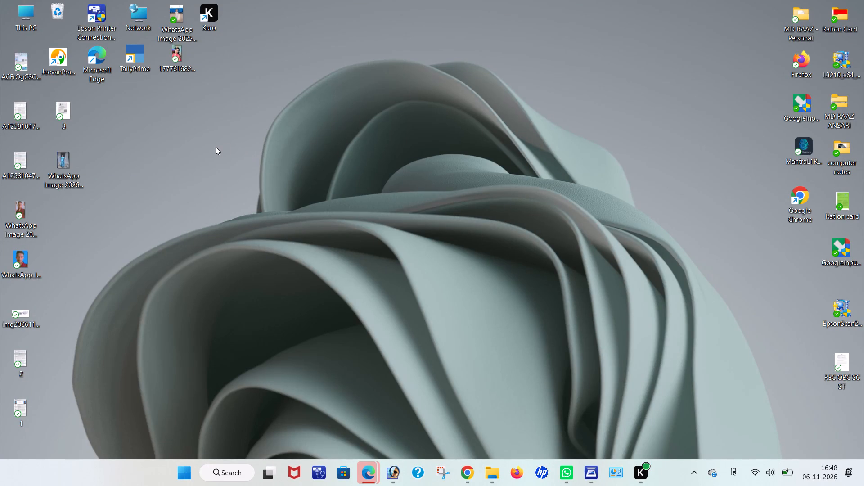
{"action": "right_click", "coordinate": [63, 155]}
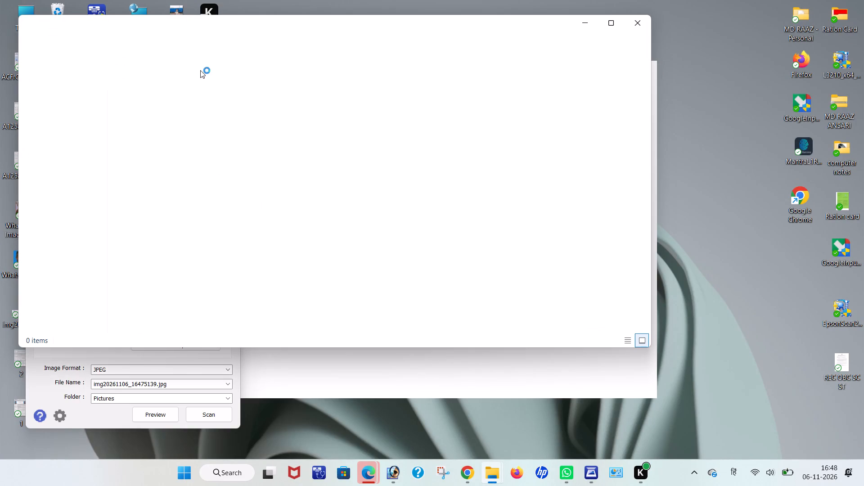
Close the File Explorer window covering Epson Scan 2.
{"action": "left_click", "coordinate": [638, 21]}
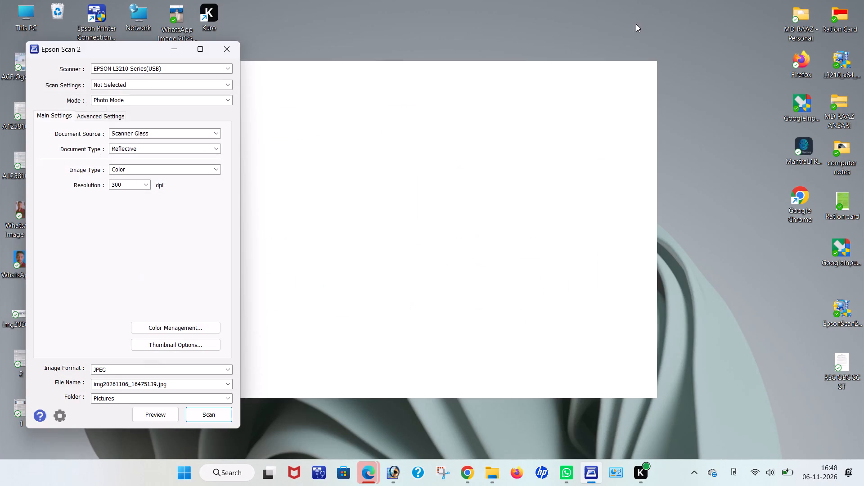
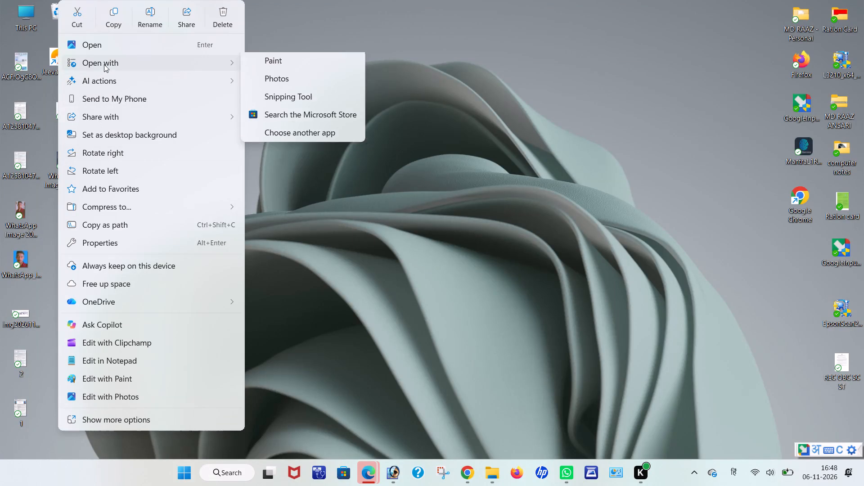
Open the desktop photo WhatsApp Image 2026-11-06 at 4.38.43 PM in Paint and save it.
{"action": "left_click", "coordinate": [313, 61]}
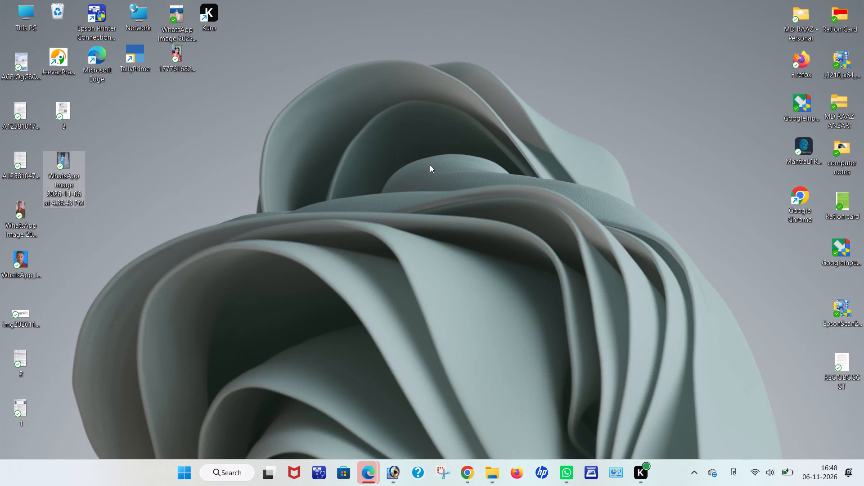
{"action": "scroll", "coordinate": [599, 240], "scroll_direction": "down", "scroll_amount": 2}
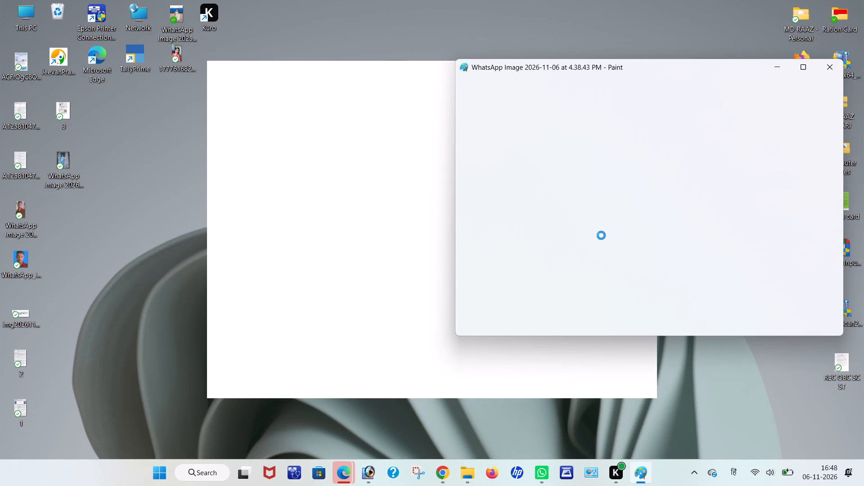
{"action": "scroll", "coordinate": [596, 234], "scroll_direction": "down", "scroll_amount": 1}
{"action": "key", "text": "ctrl+s"}
{"action": "key", "text": "ctrl+s"}
{"action": "key", "text": "ctrl+s"}
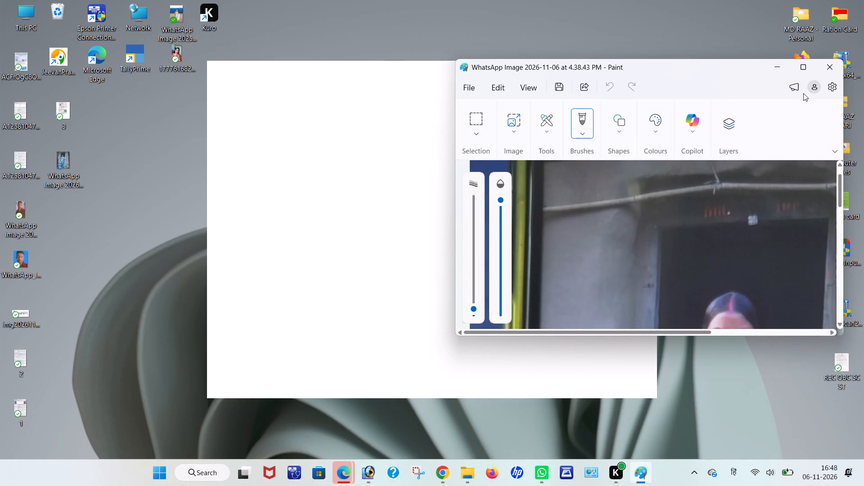